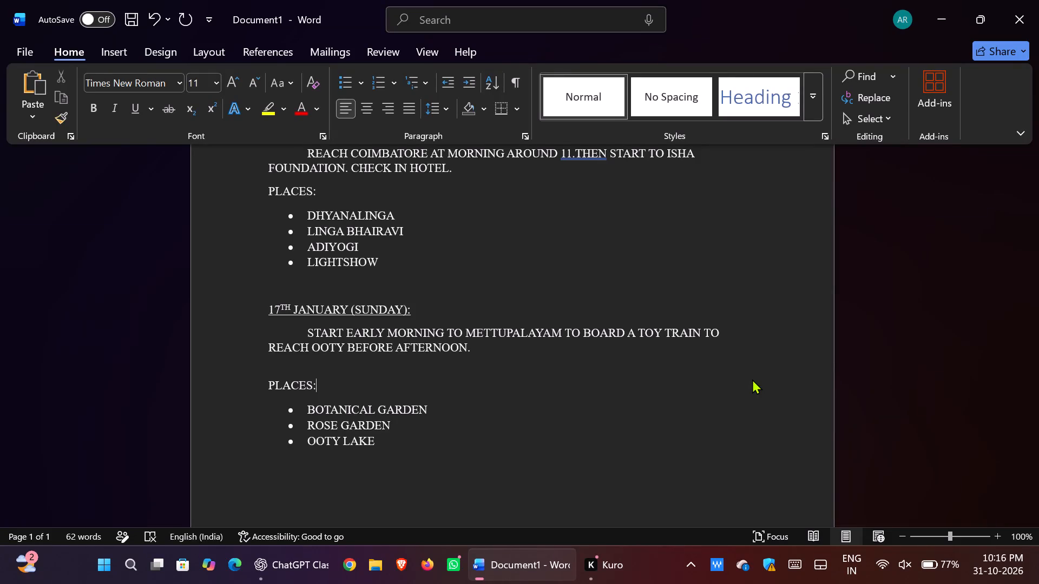
Add the heading "18TH JANUARY (MONDAY):" on a new line below the 17th January places list, leaving a blank line between.
click(407, 447)
key(Down)
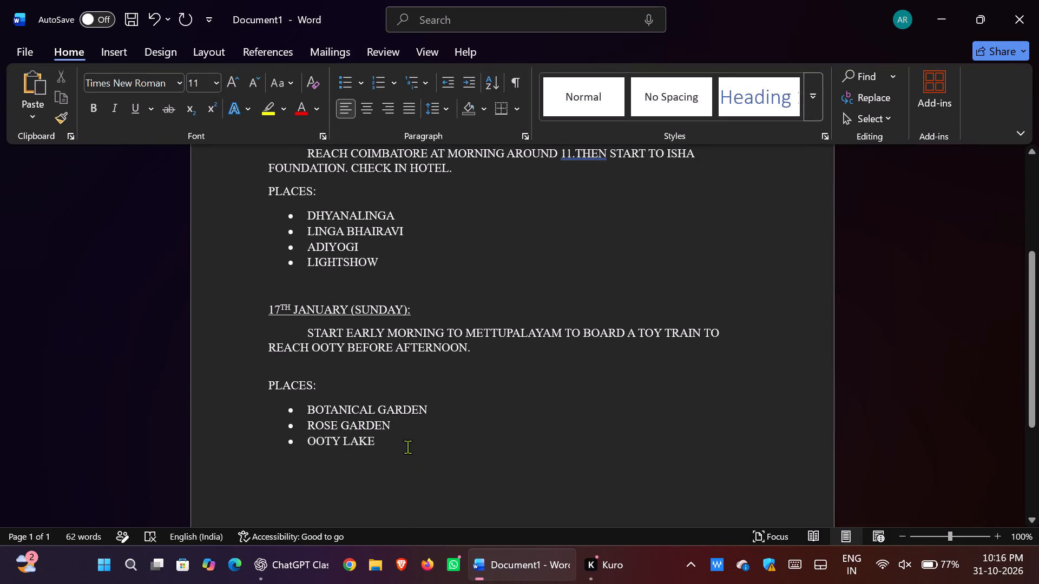
key(BackSpace)
key(BackSpace)
key(Return)
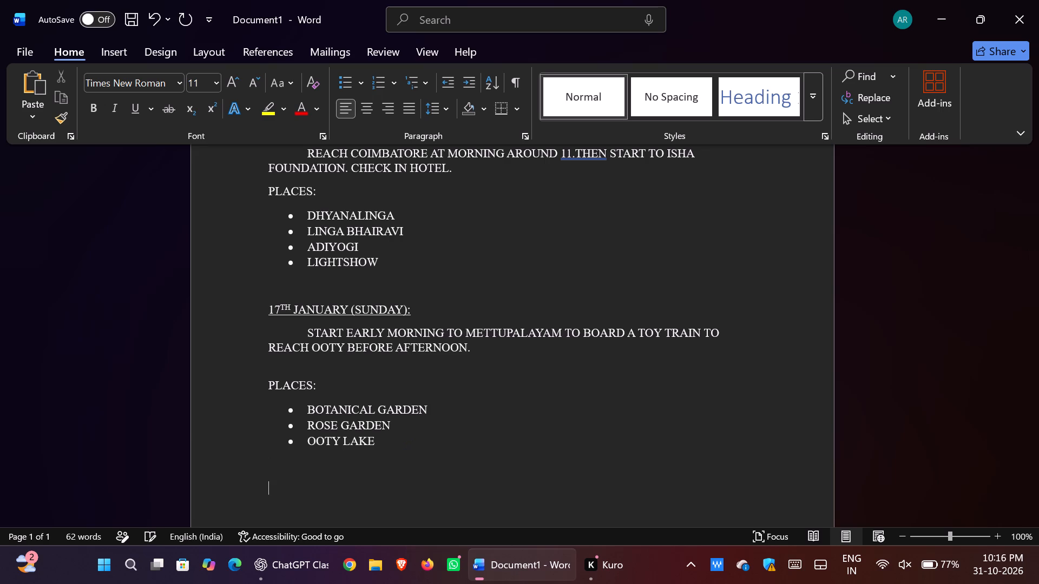
text(18TH)
key(space)
text(JANURAY)
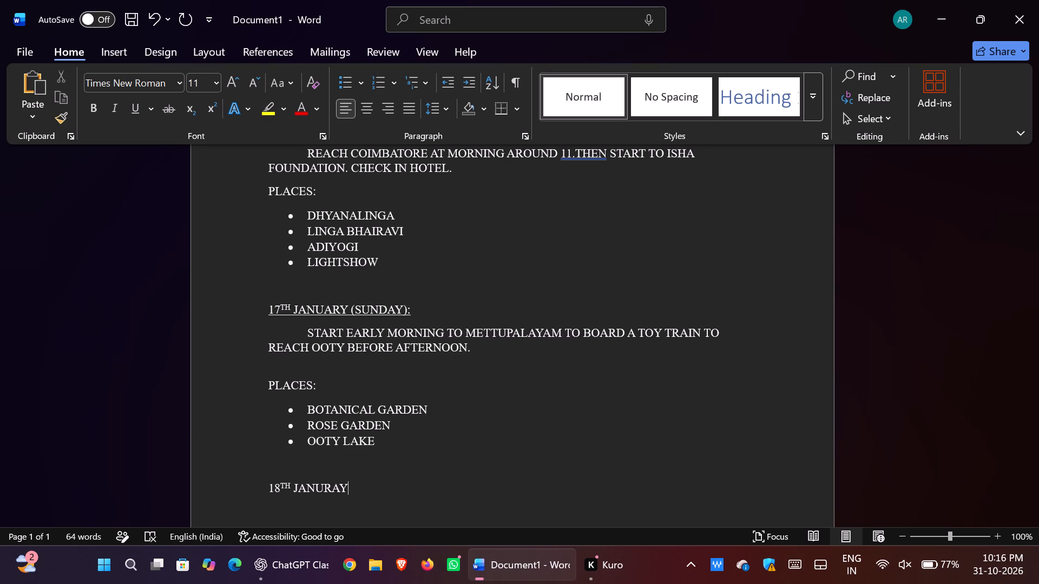
key(BackSpace)
key(BackSpace)
key(BackSpace)
text(ARY)
key(space)
text(()
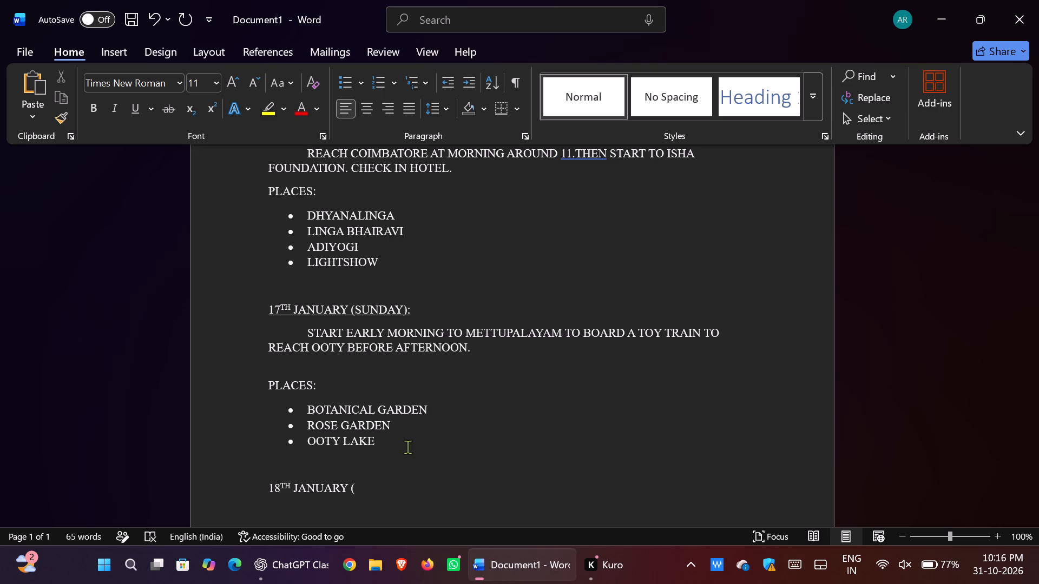
text(MONDAY)
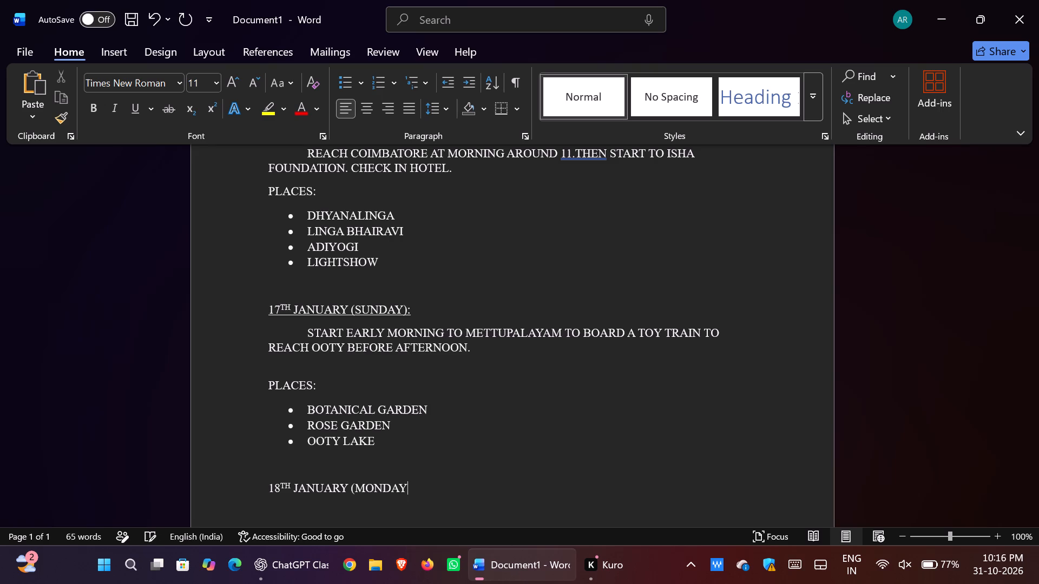
key(shift+parenright)
key(shift+colon)
key(Return)
Enter the indented line "SHIGHTSEEING" under the 18th January heading.
key(Tab)
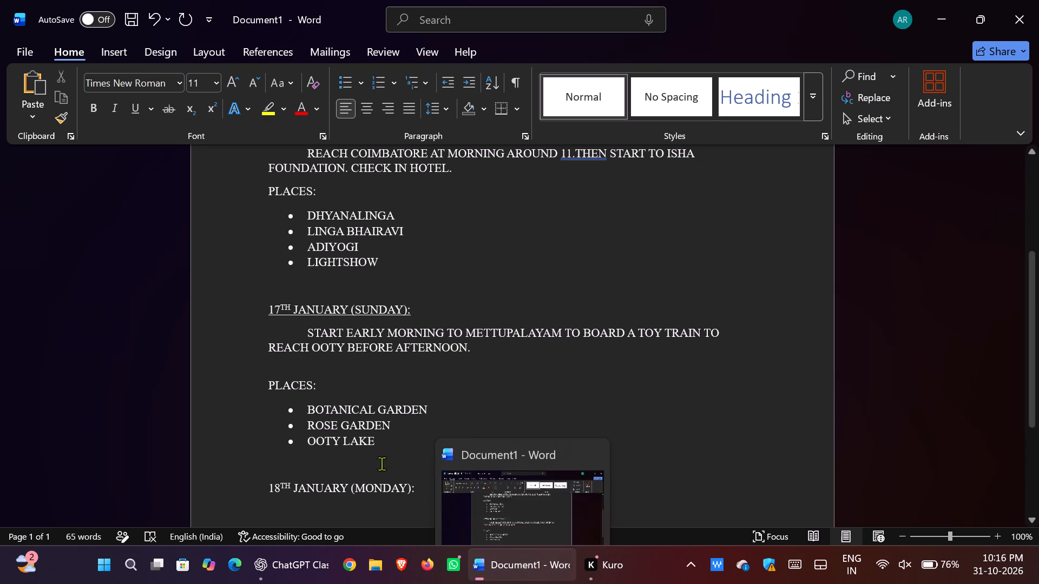
scroll(377, 462, down, 1)
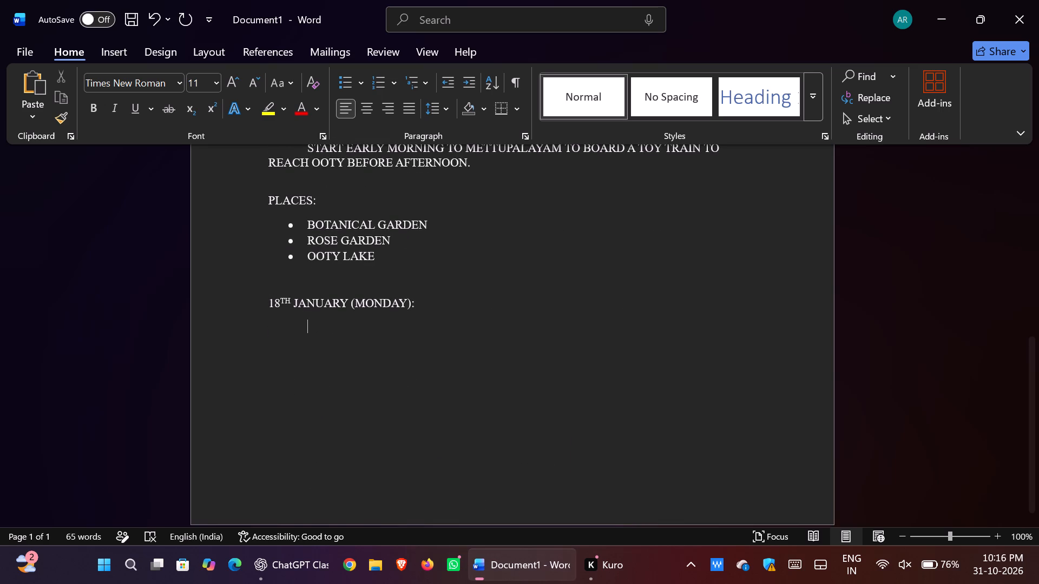
scroll(377, 462, up, 1)
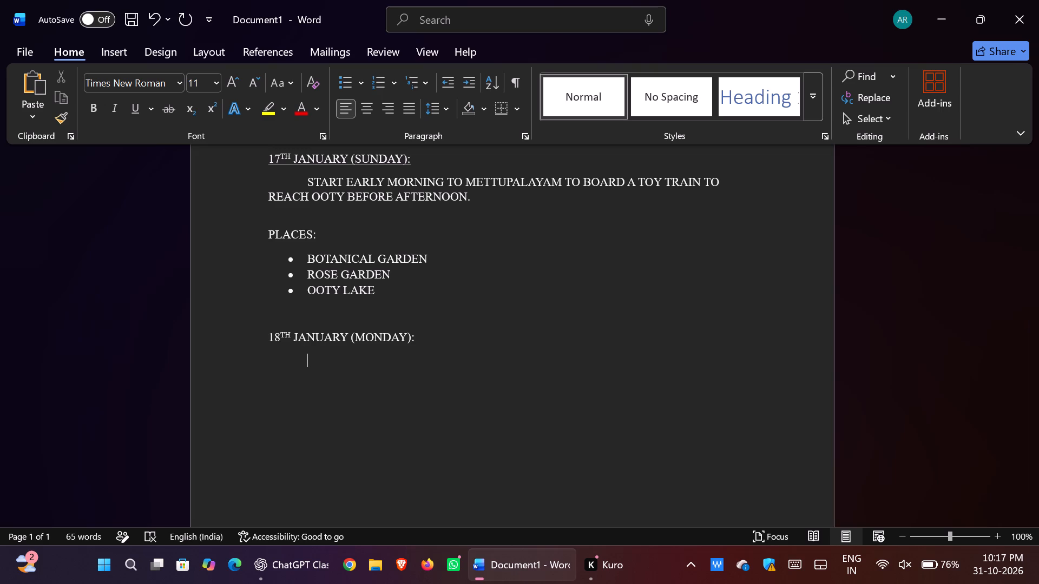
text(SHIGHTS)
text(EEING)
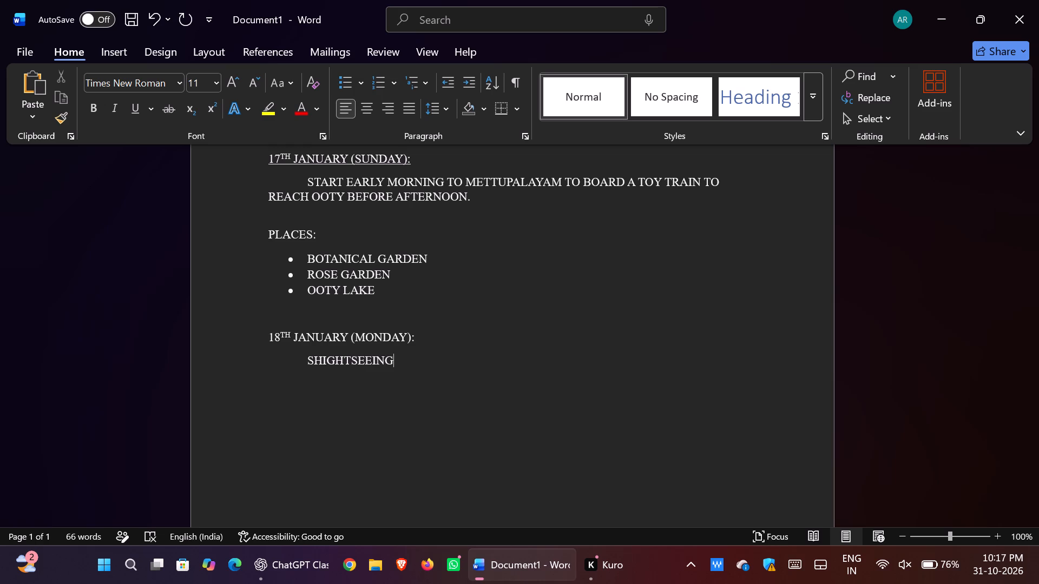
key(Return)
Add the label "PLACES:" below the 18th January description, followed by an empty line for the list.
text(PLACES)
key(shift+colon)
key(Return)
key(Return)
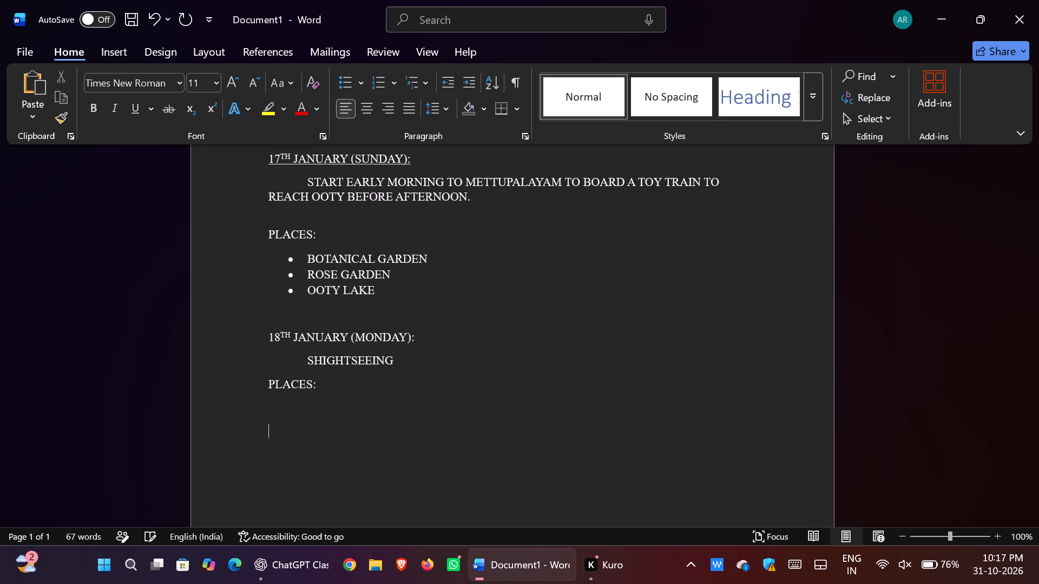
key(BackSpace)
Start a round-bullet list under the 18th January PLACES label with the items PINE FOREST and SHOOTING POINT.
click(361, 82)
click(355, 128)
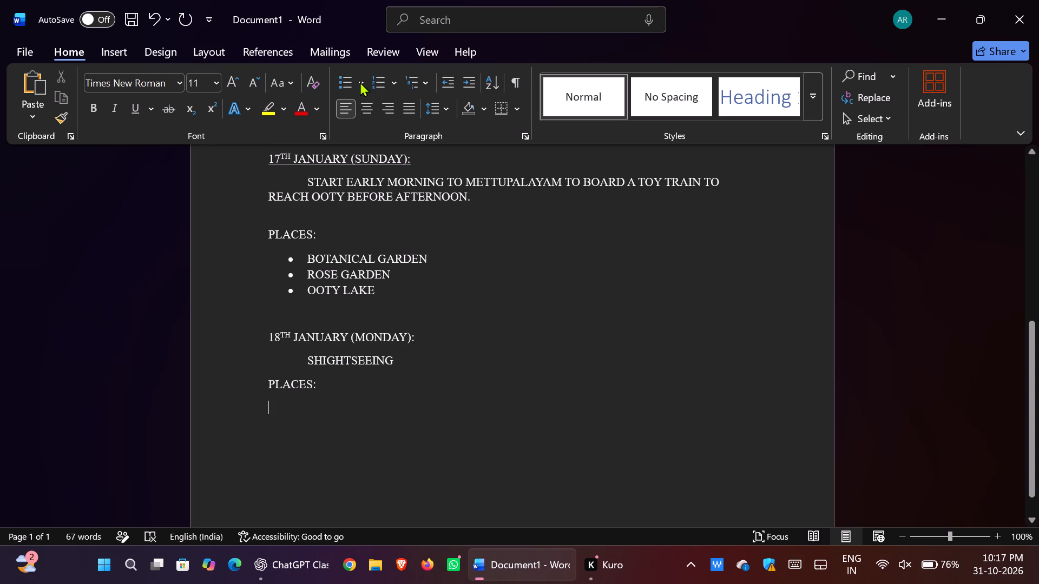
click(360, 71)
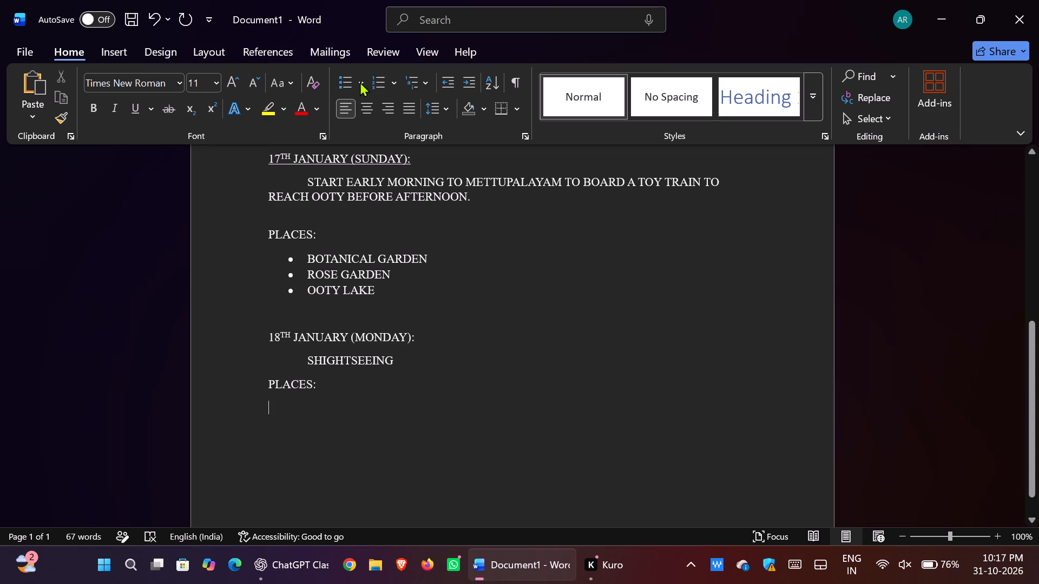
click(360, 82)
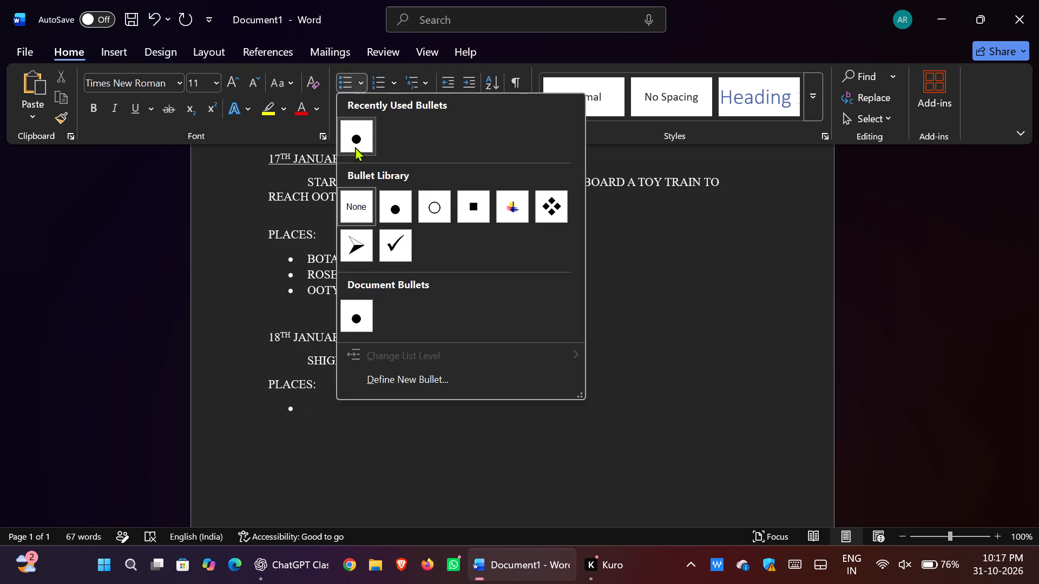
click(310, 426)
text(PINE FOREST)
key(Return)
text(SHOOTING POINT)
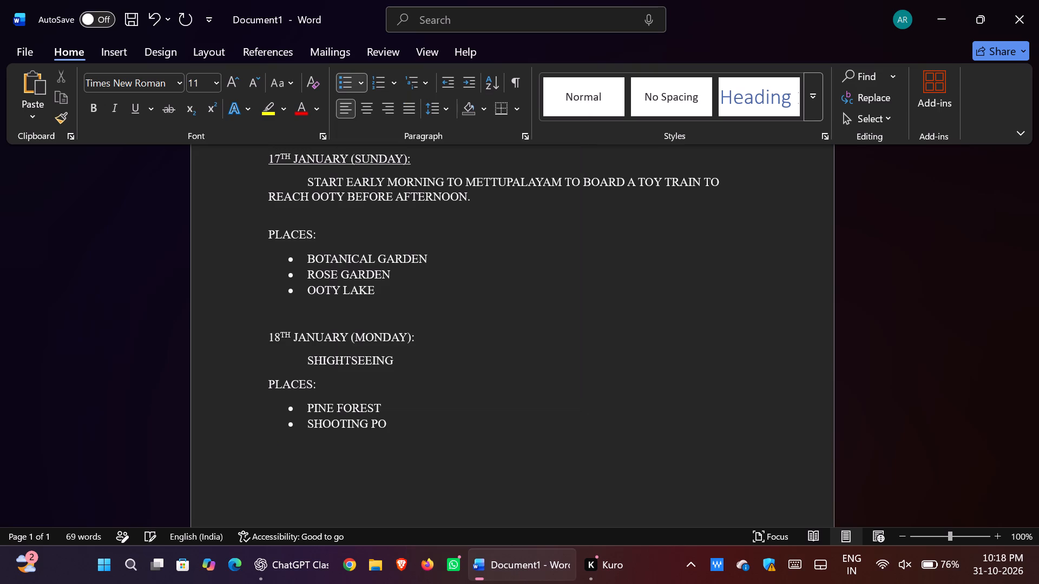
key(Return)
Add PYKARA WATERFALLS and BOAT HOUSE as the next bullets in the 18th January places list.
key(p)
text(YKARA)
key(space)
text(CITY)
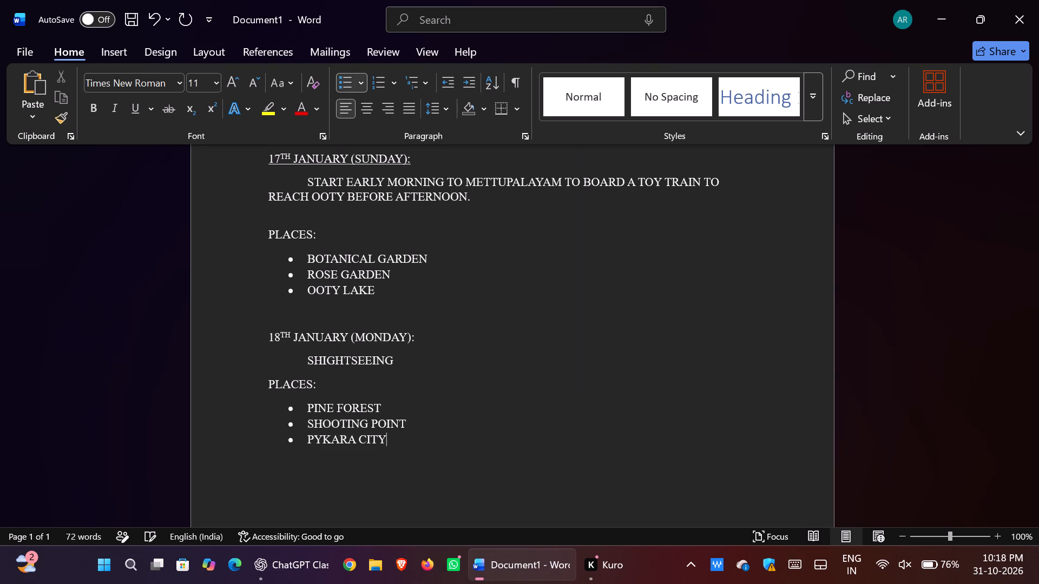
key(BackSpace)
key(BackSpace)
key(BackSpace)
key(BackSpace)
text(WATERFAA)
key(BackSpace)
text(LLS)
key(Return)
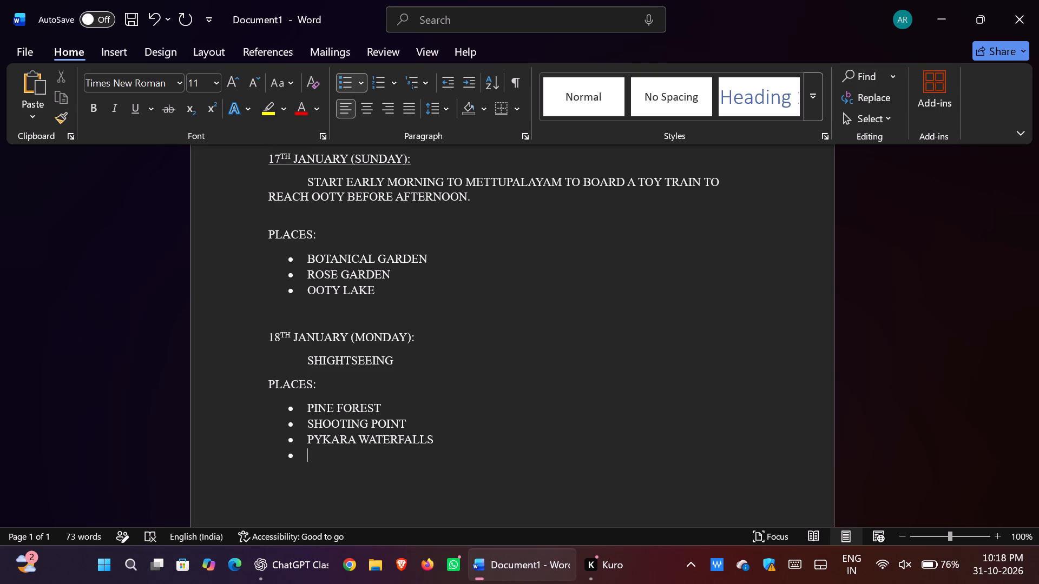
text(BOAT HOUSE)
key(Return)
Remove the empty bullet below BOAT HOUSE in the 18th January places list.
key(BackSpace)
key(BackSpace)
key(BackSpace)
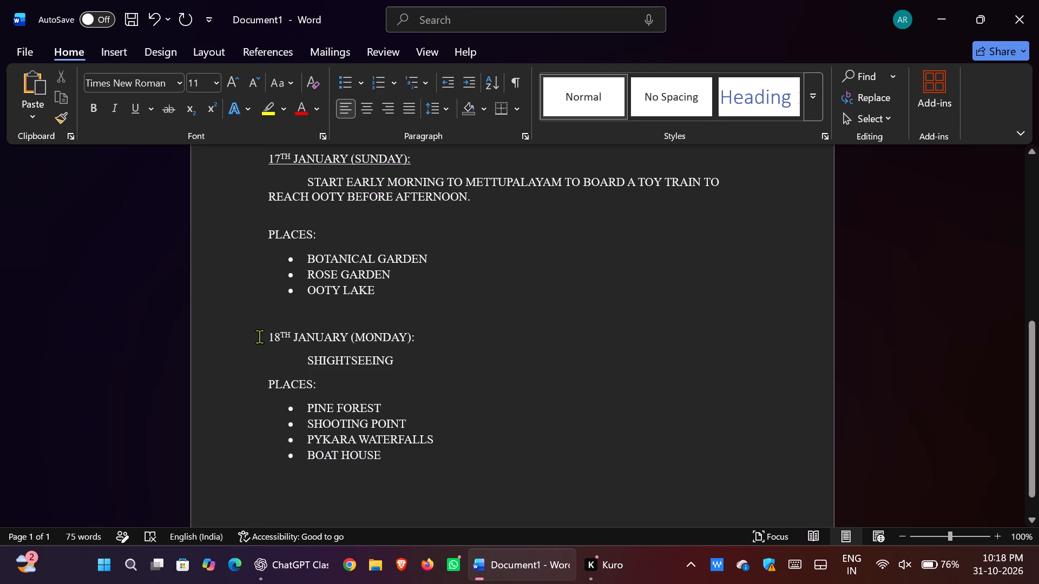
Underline the heading "18TH JANUARY (MONDAY):".
drag(268, 337, 422, 339)
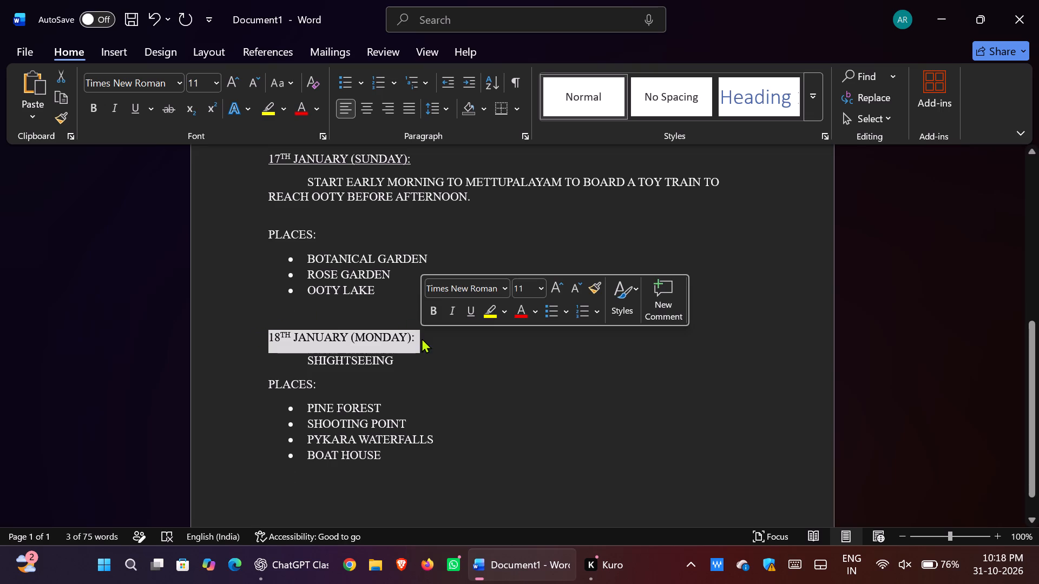
click(471, 309)
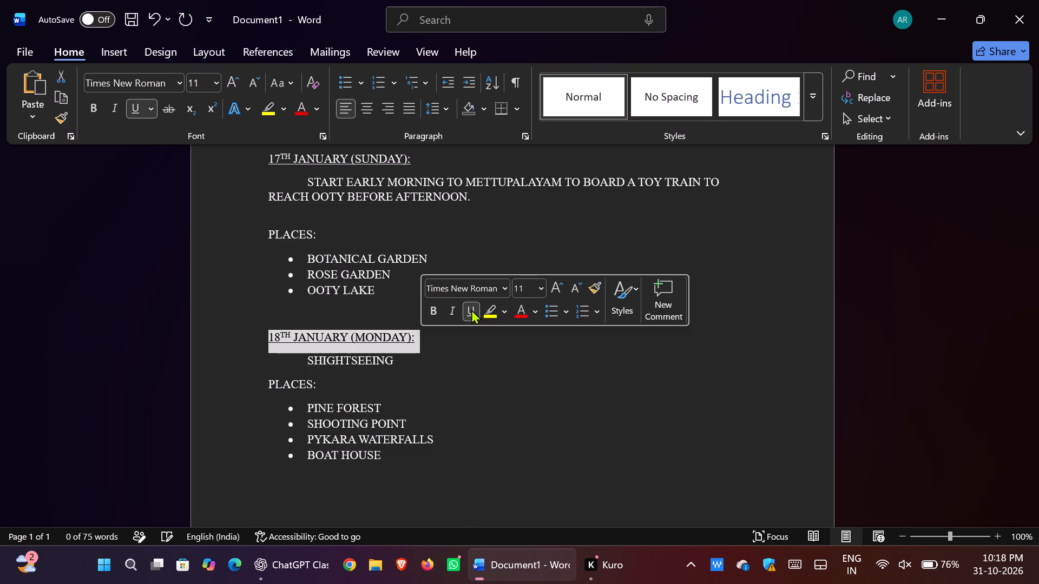
End the bullet list after BOAT HOUSE and leave an empty line before a new unindented line.
click(470, 461)
click(470, 461)
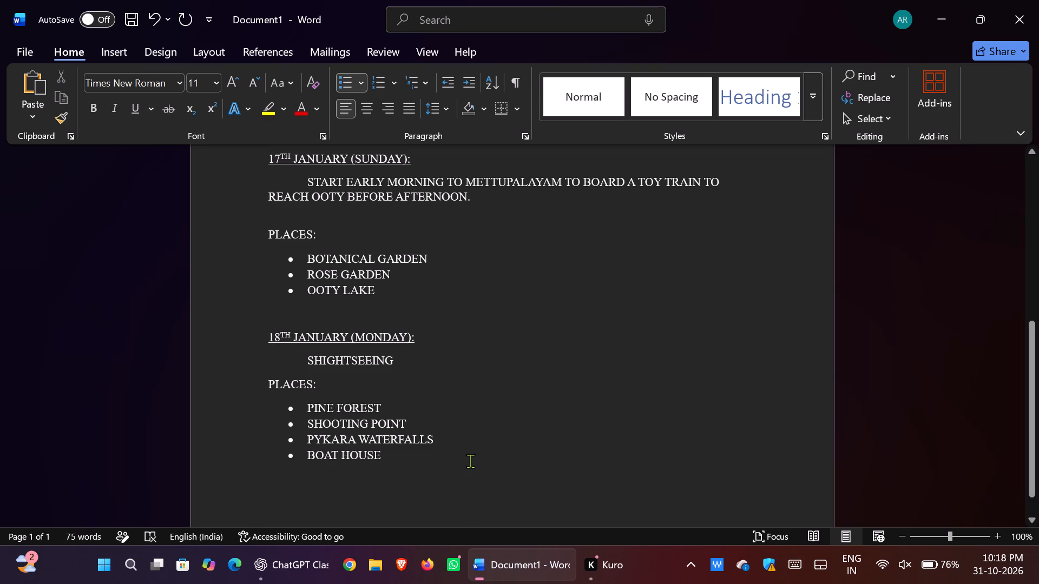
key(Return)
key(BackSpace)
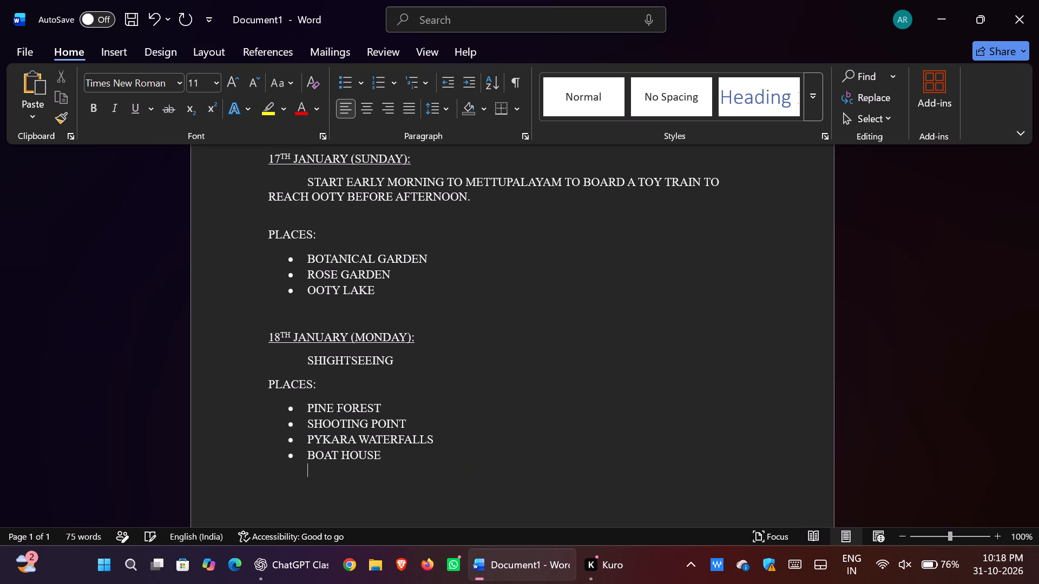
key(BackSpace)
key(BackSpace)
key(Return)
Enter the heading "19TH JANUARY (TUESDAY):" with the month spelled correctly, below the 18th January section.
text(19TH)
key(space)
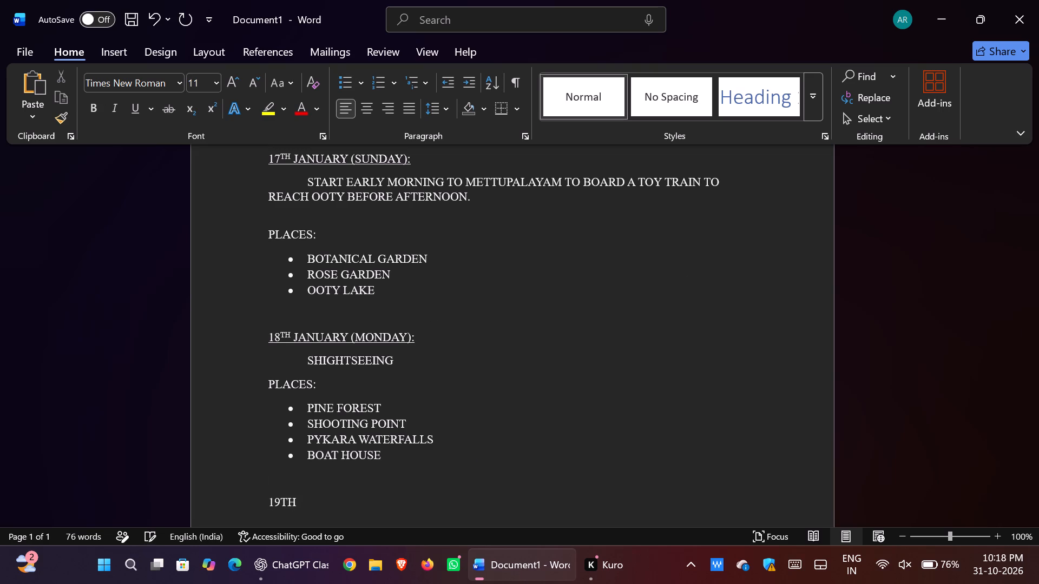
text(JANURA)
text(RY)
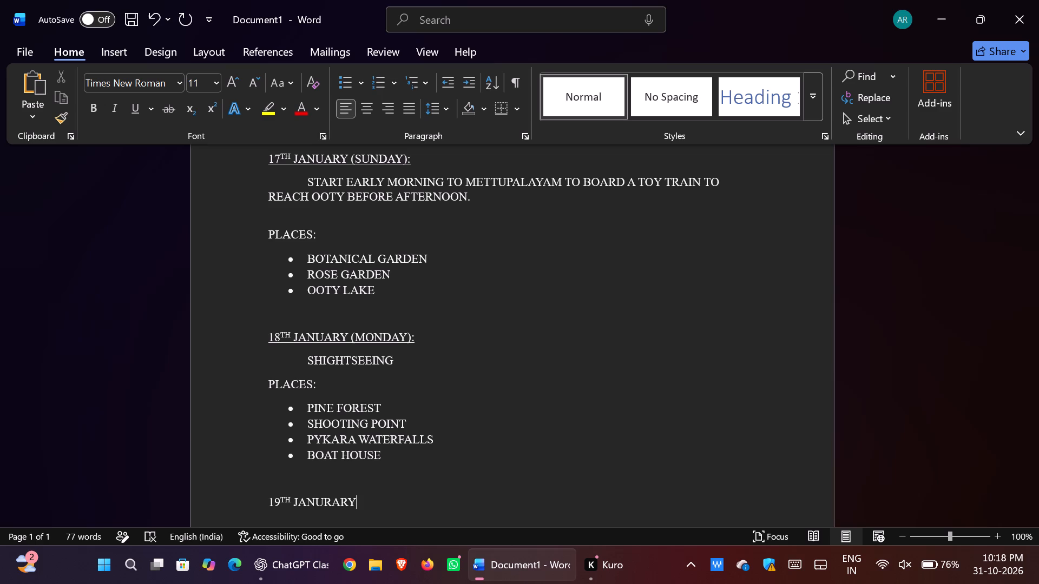
key(Left)
key(Left)
key(Left)
key(BackSpace)
key(Down)
key(Left)
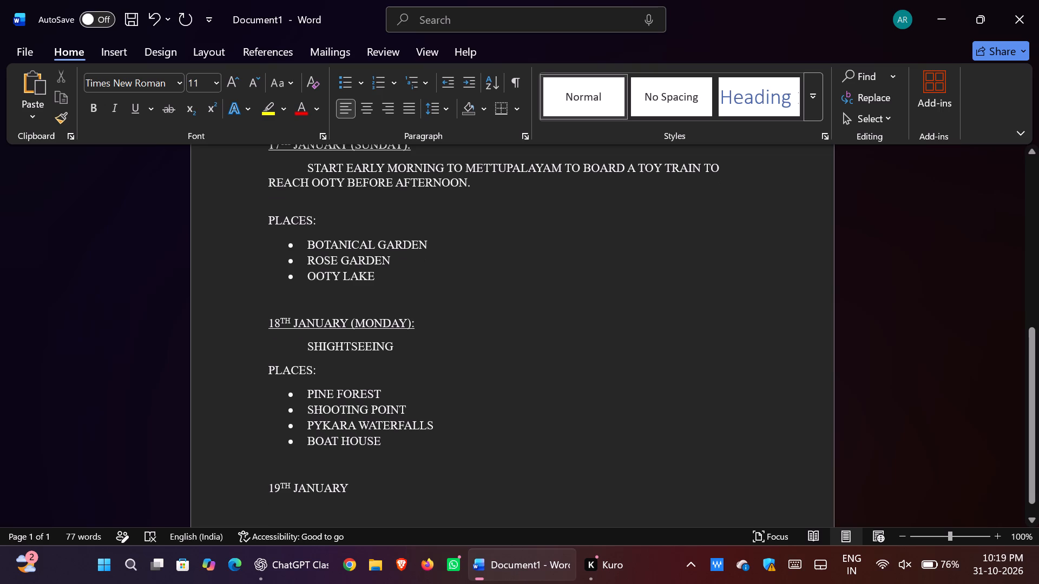
key(space)
text(()
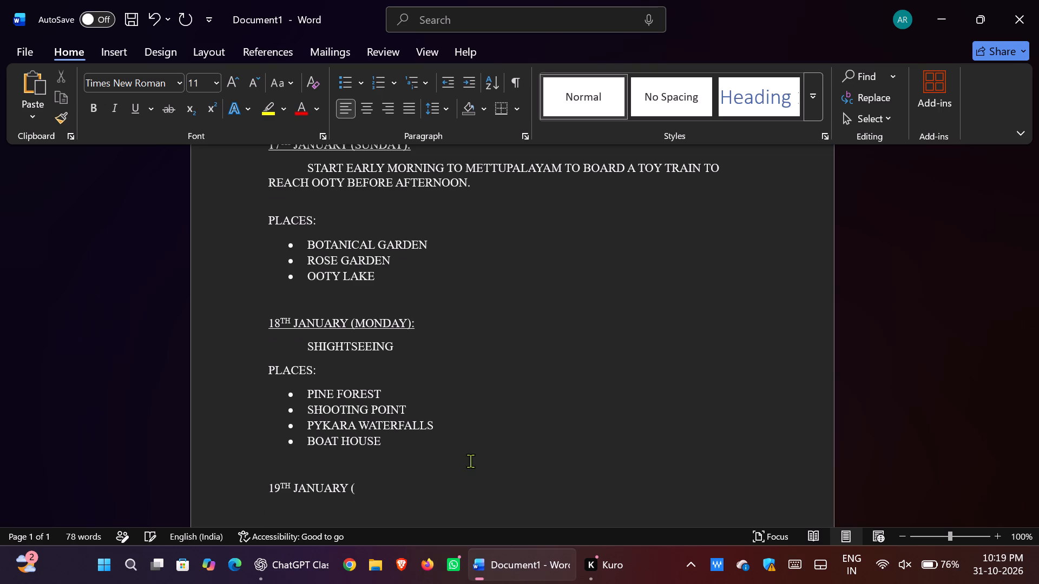
text(TUESDAY)
key(shift+parenright)
key(shift+colon)
key(Return)
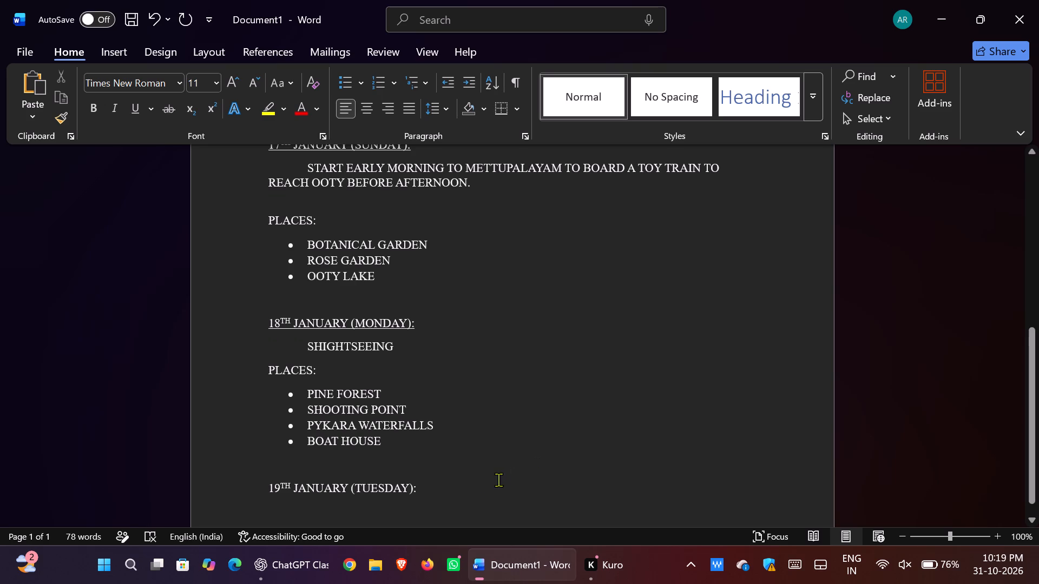
Underline the heading "19TH JANUARY (TUESDAY):".
drag(426, 488, 269, 475)
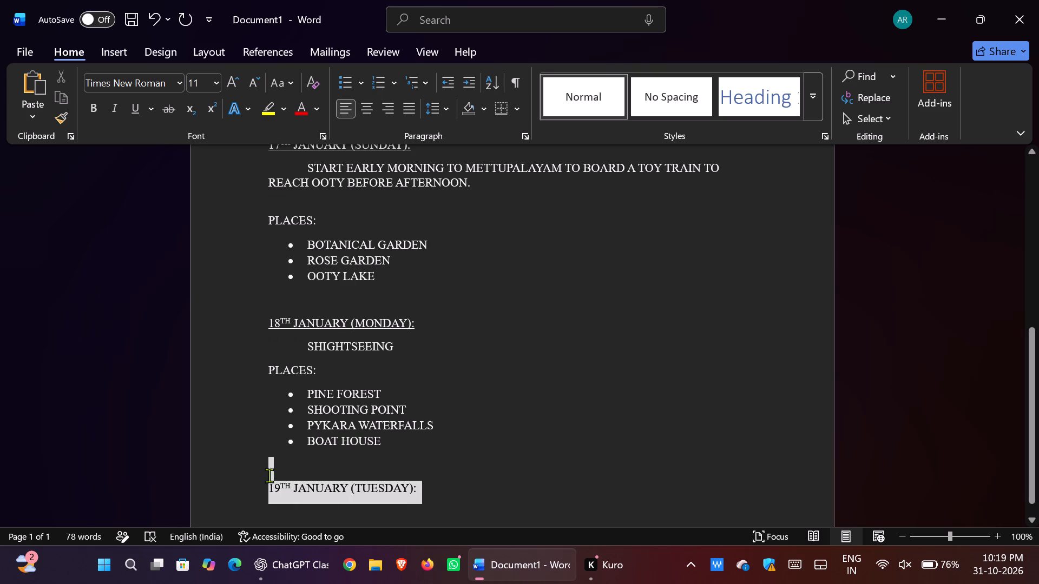
click(319, 447)
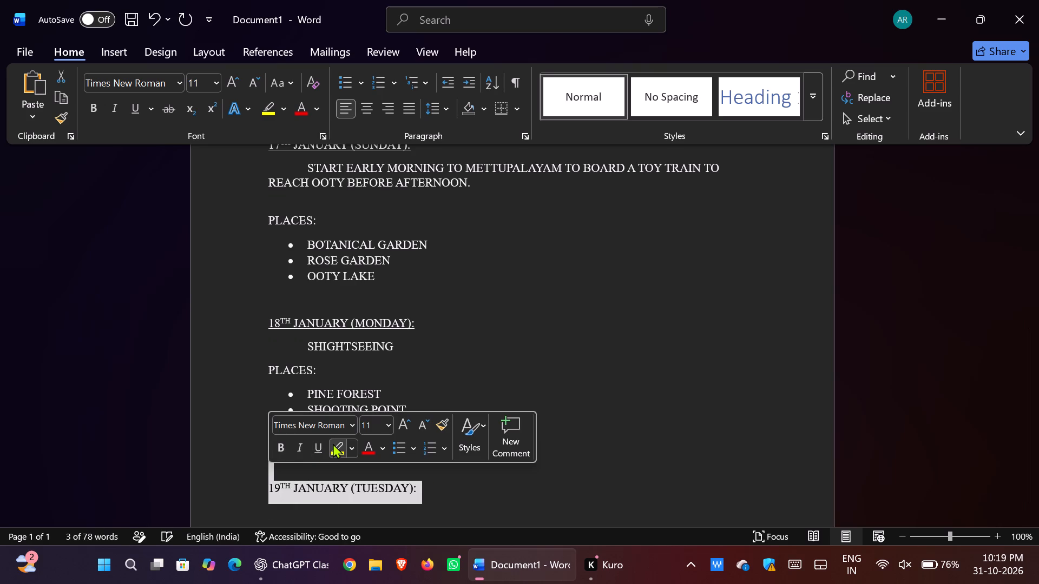
click(473, 502)
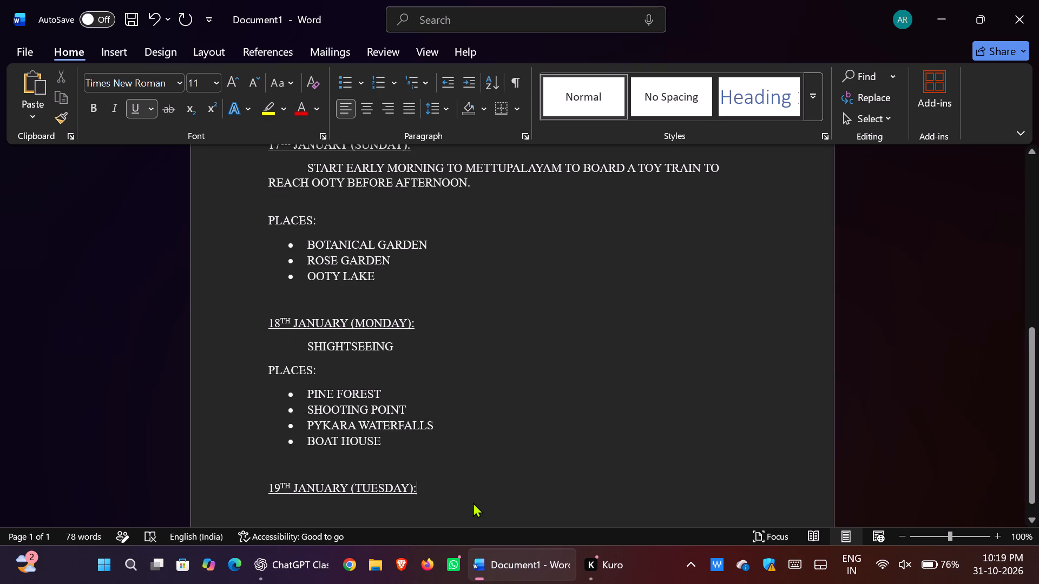
Add the indented, non-underlined line "COONOOR CITY" under the 19th January heading, followed by a new line.
key(Return)
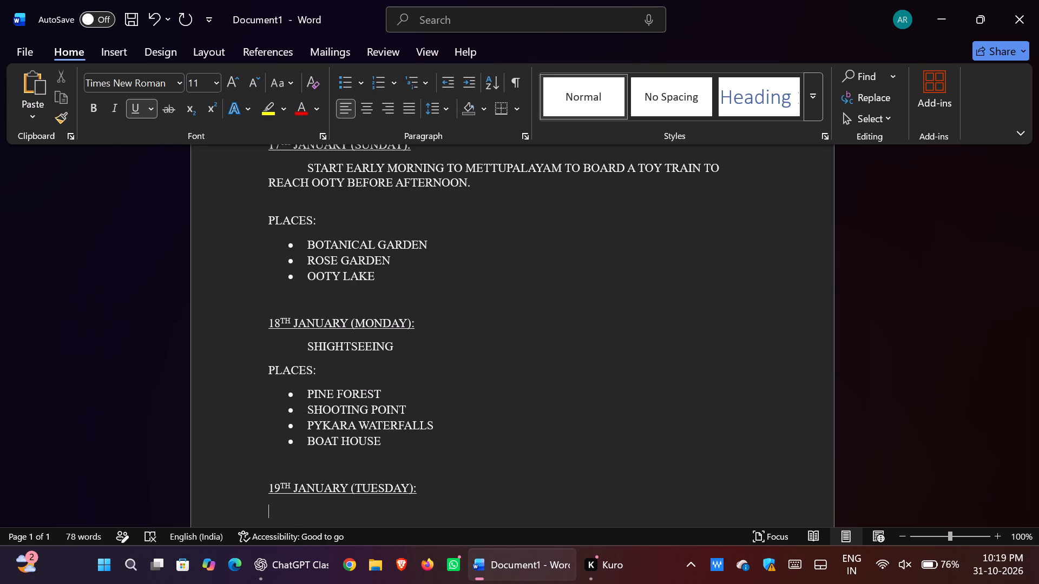
click(133, 107)
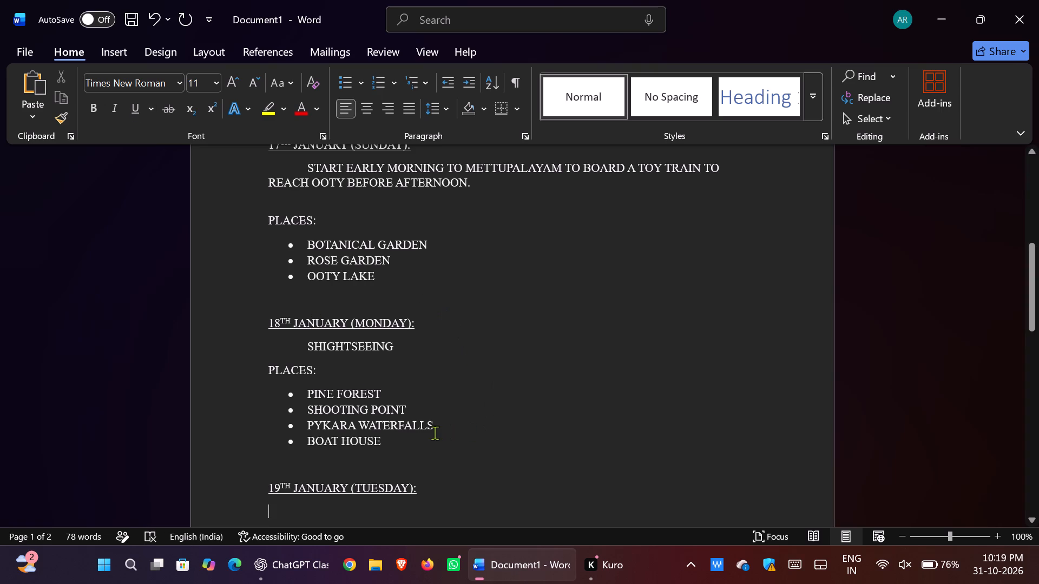
key(Tab)
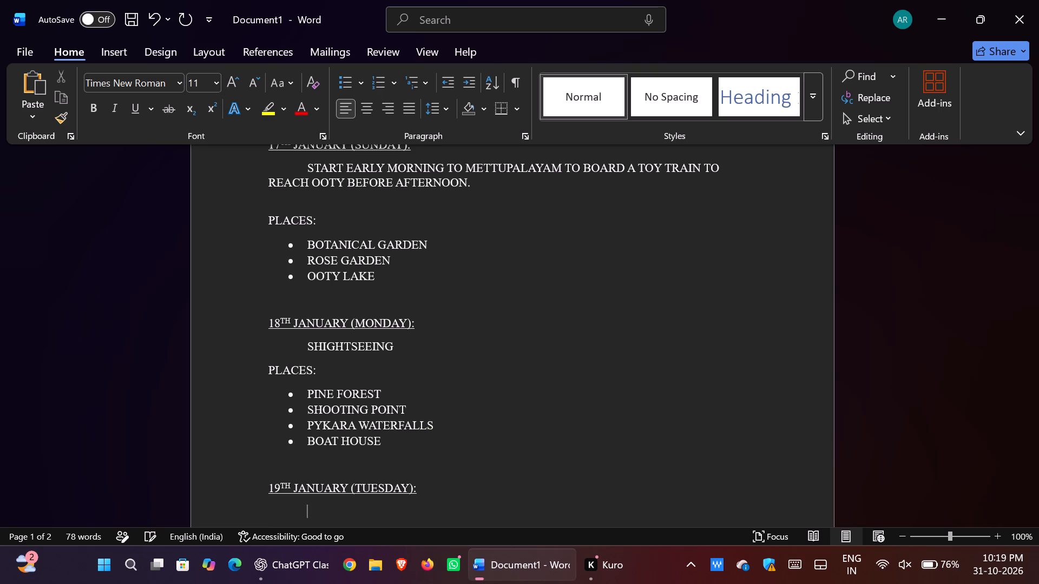
key(c)
key(o)
key(o)
text(NOOR CITY)
key(Return)
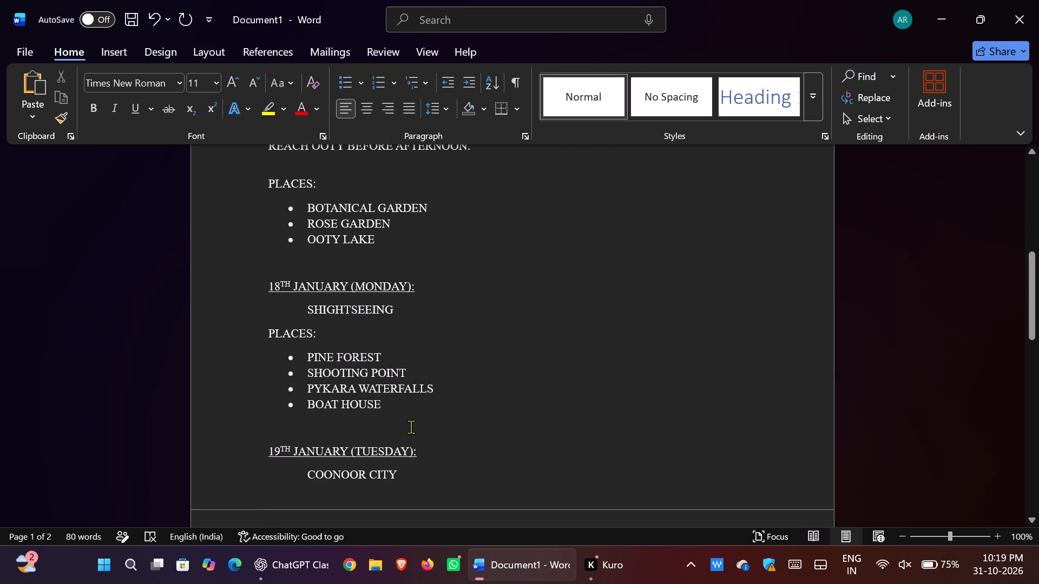
Delete the empty line between BOAT HOUSE and the 19th January heading.
click(411, 433)
key(BackSpace)
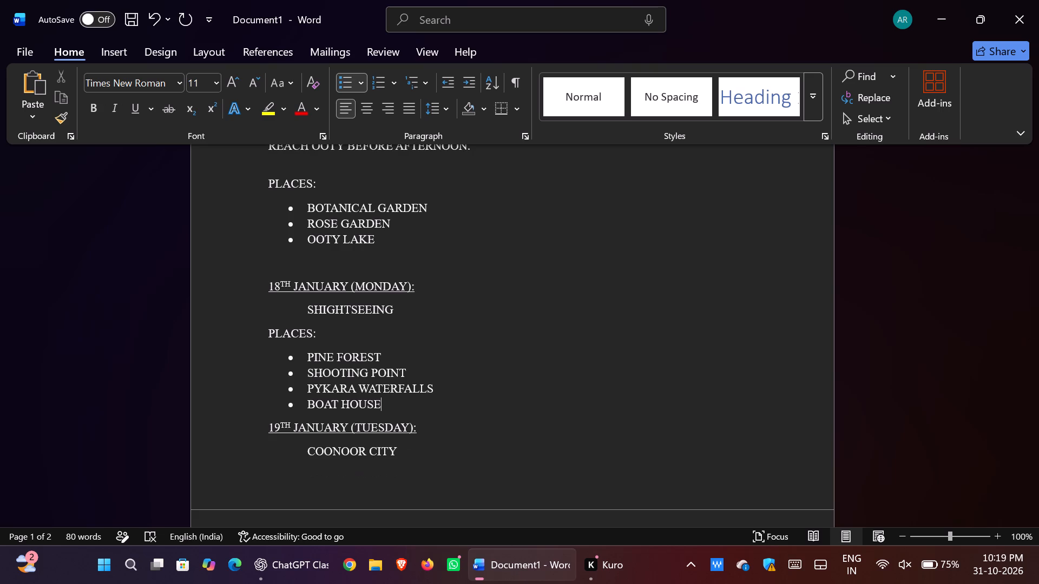
Delete the empty line between the title SANKRANTI TRIP 2027 and the 15th January heading.
key(Up)
key(Up)
key(Up)
key(Up)
key(Up)
key(Up)
key(Up)
key(Up)
key(Up)
key(Up)
key(Up)
key(Up)
key(Up)
key(Up)
key(Up)
key(Up)
key(Up)
key(Up)
key(Up)
key(Up)
key(Down)
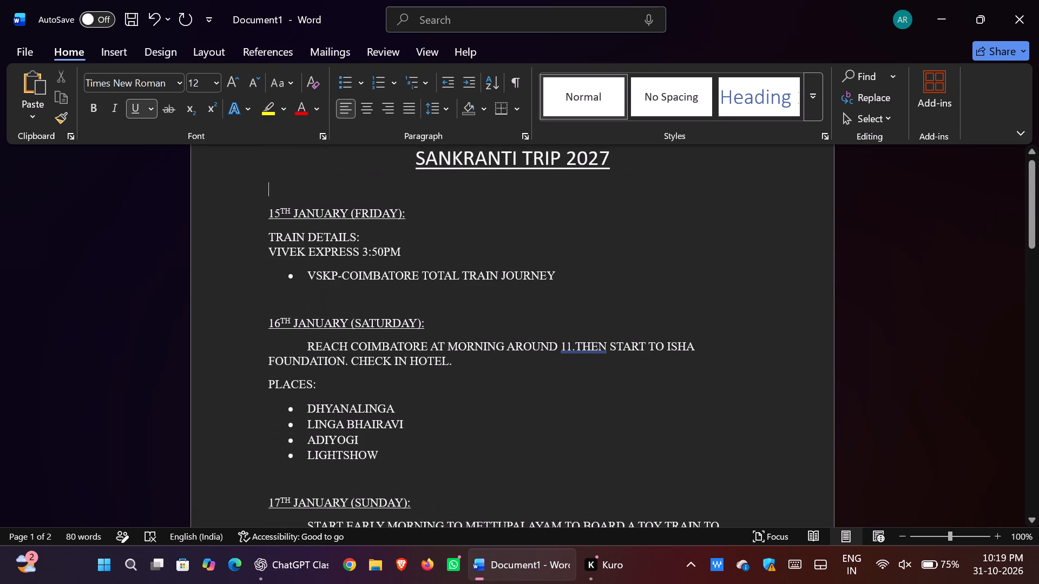
key(BackSpace)
key(Up)
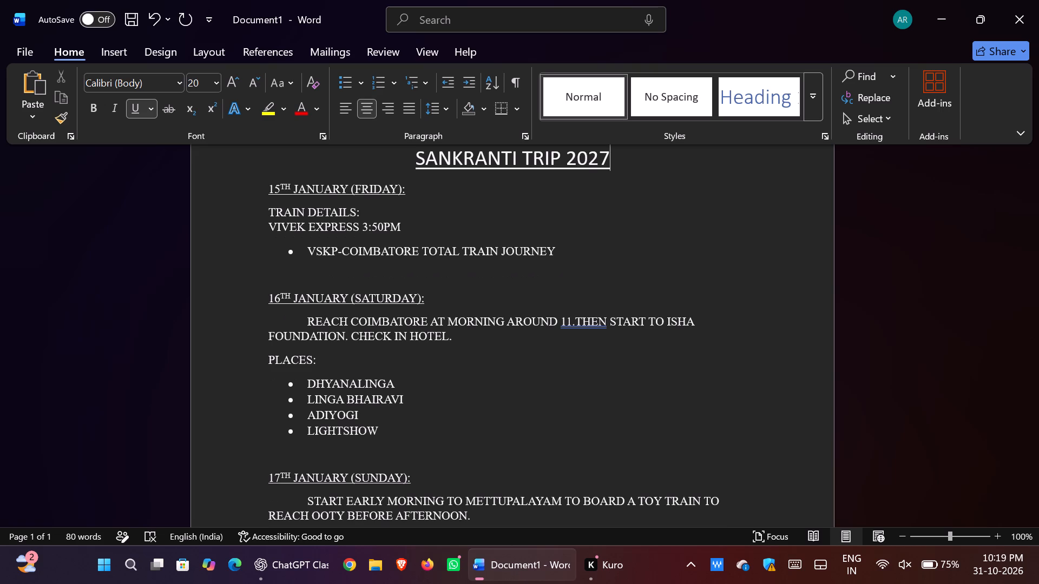
Delete the empty line between the train journey bullet and the 16th January heading.
key(Down)
key(Down)
key(Down)
key(Down)
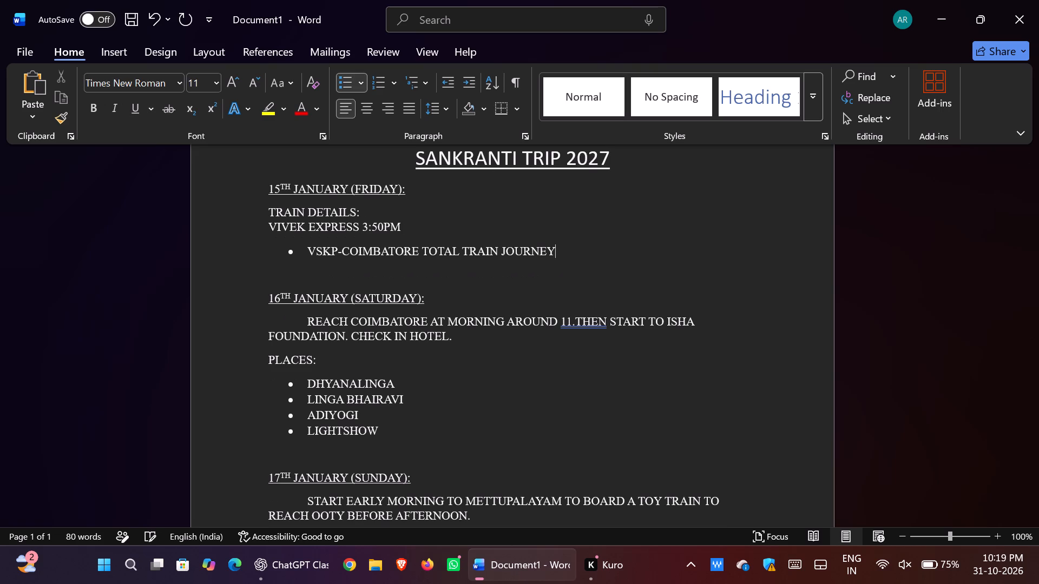
key(Down)
key(BackSpace)
Delete the empty line between LIGHTSHOW and the 17th January heading.
key(Down)
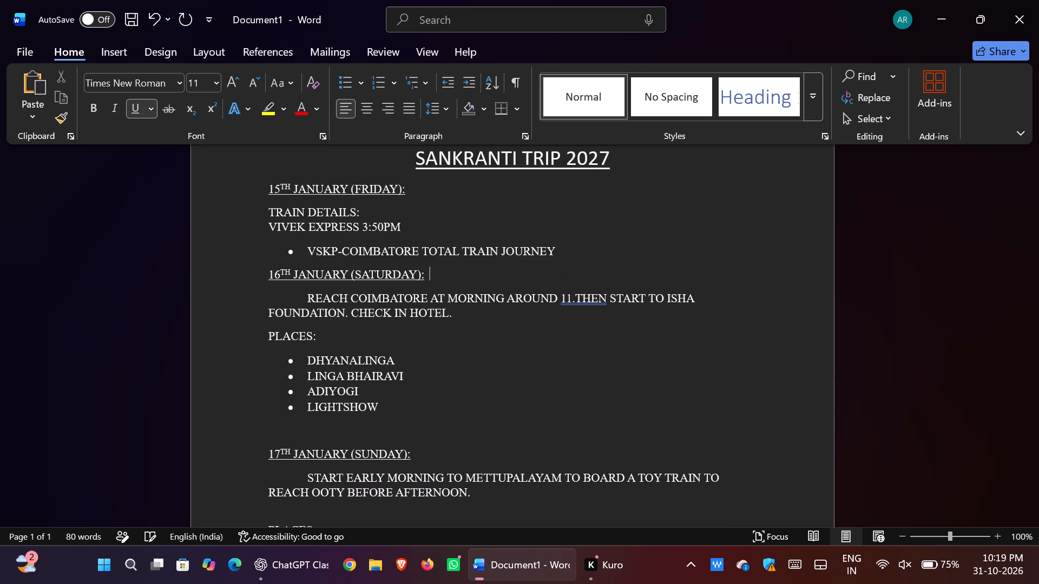
key(Down)
key(Down)
key(Down)
key(Down)
key(Down)
key(Down)
key(Down)
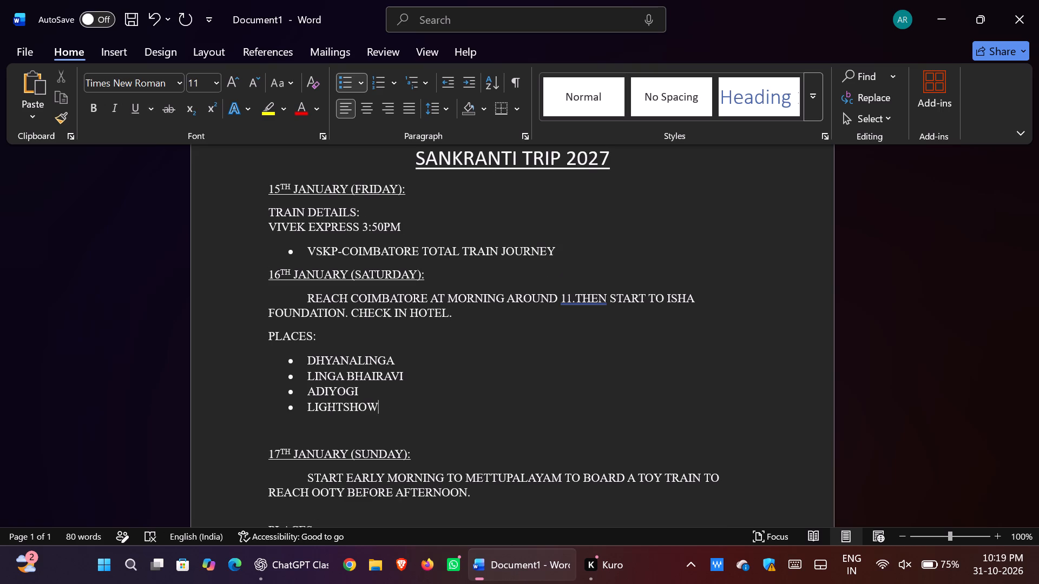
key(Down)
key(BackSpace)
key(BackSpace)
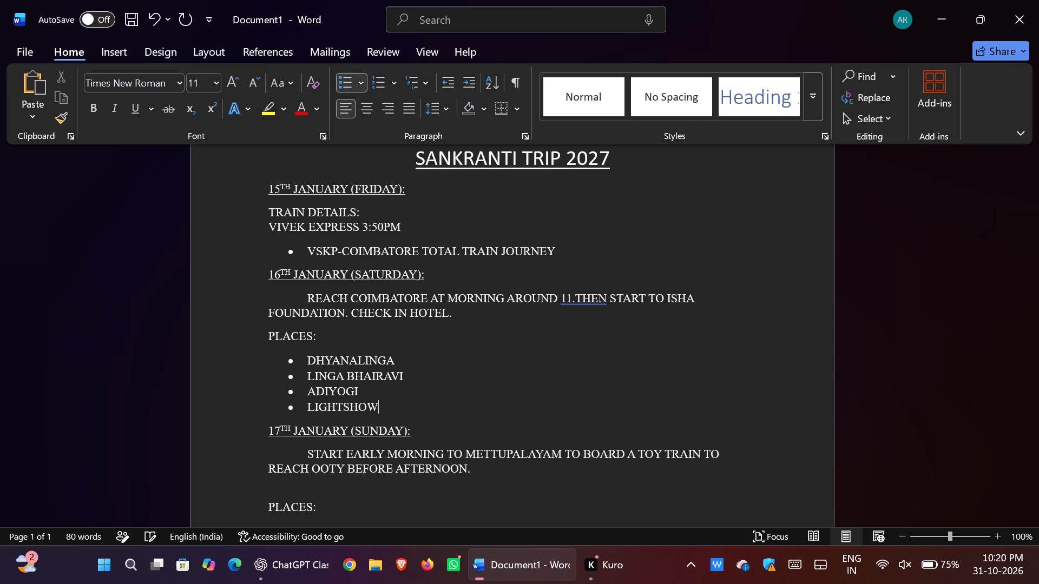
Delete the empty line between the 17th January description and its PLACES label.
key(Down)
key(Down)
key(Down)
key(Down)
key(BackSpace)
Delete the empty line between the OOTY LAKE bullet and the 18th January heading.
key(Down)
key(Down)
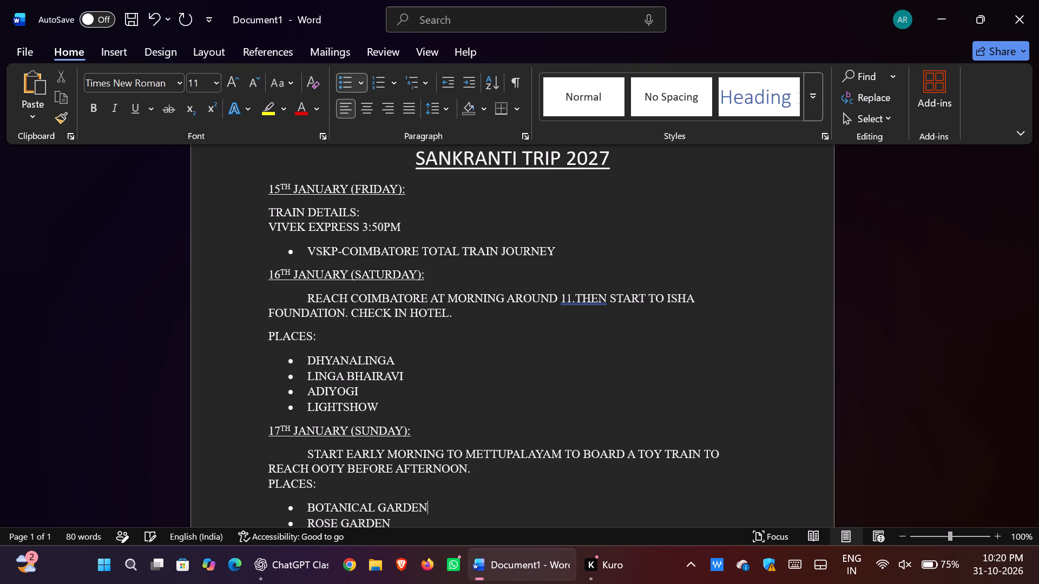
key(Down)
key(Down)
key(Down)
key(Down)
key(Up)
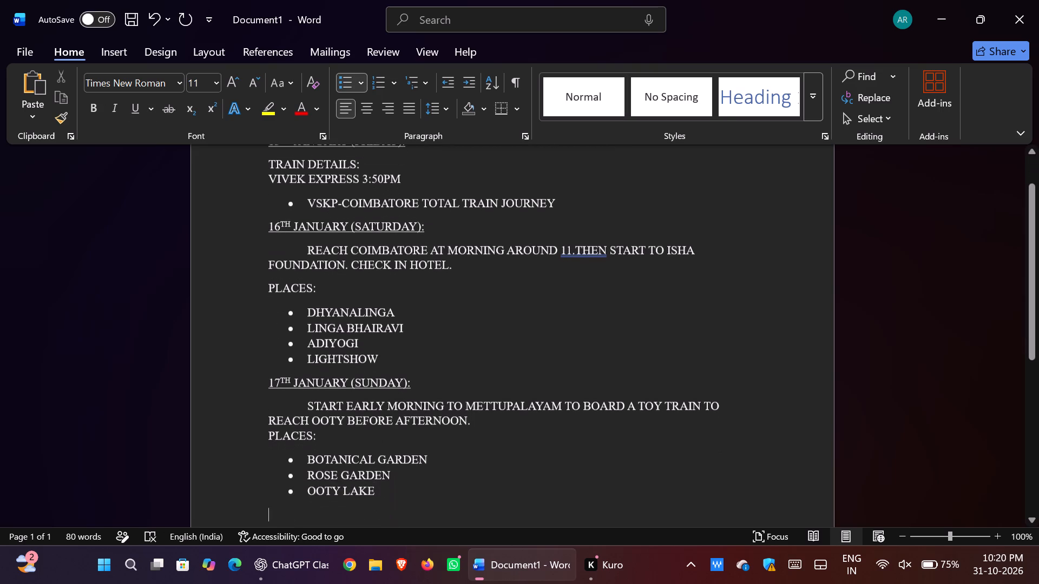
key(BackSpace)
Add the label PLACES: on the line below COONOOR CITY in the 19th January section.
key(Down)
key(Down)
key(Down)
key(Down)
key(Down)
key(Down)
key(Down)
key(Down)
key(Down)
key(Down)
key(Down)
key(Up)
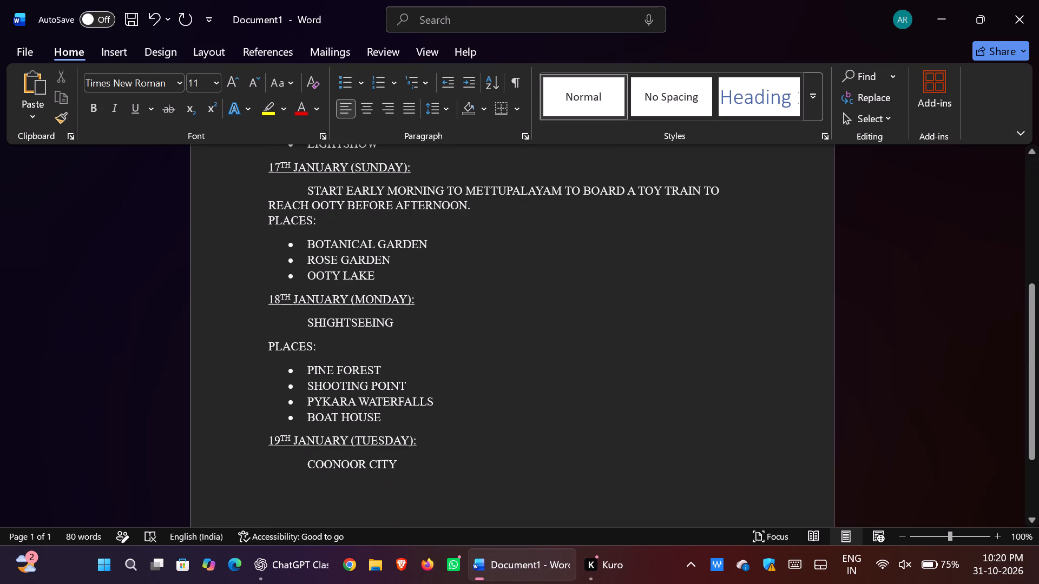
key(Up)
key(Down)
text(PLACES)
key(shift+colon)
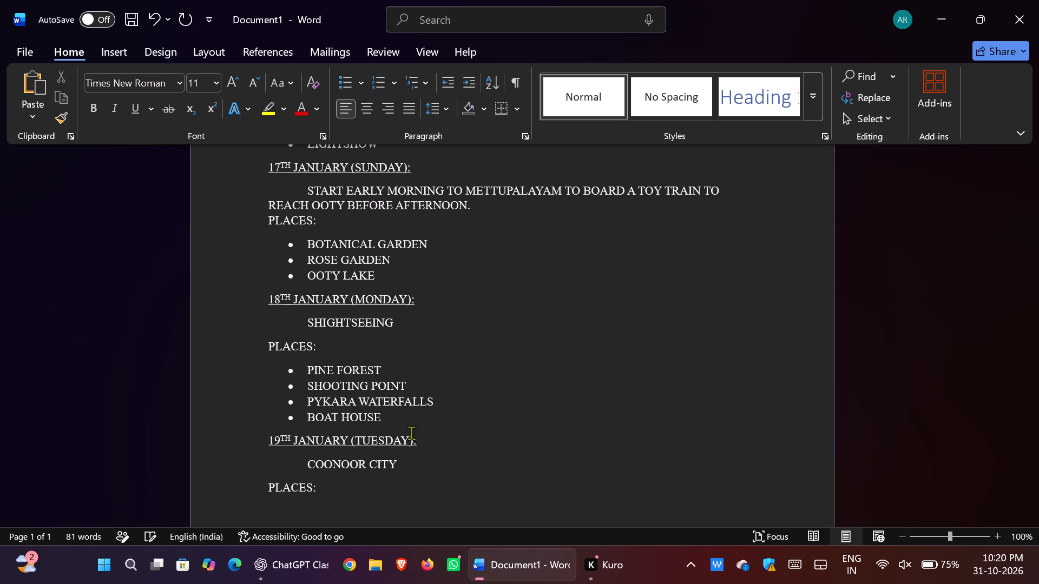
Start a bulleted list on a new line below the 19th January PLACES label.
key(Return)
click(358, 87)
click(358, 123)
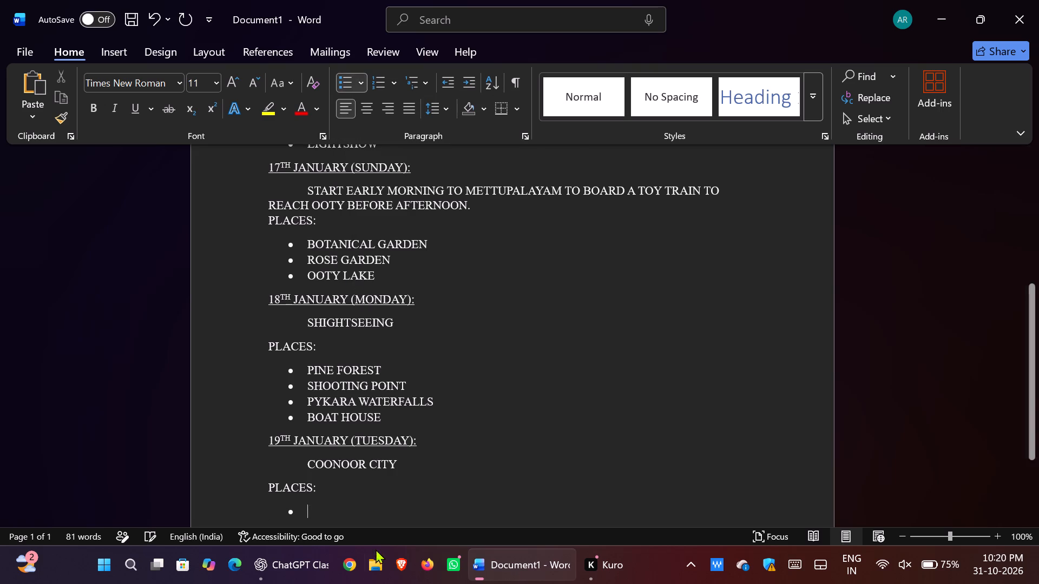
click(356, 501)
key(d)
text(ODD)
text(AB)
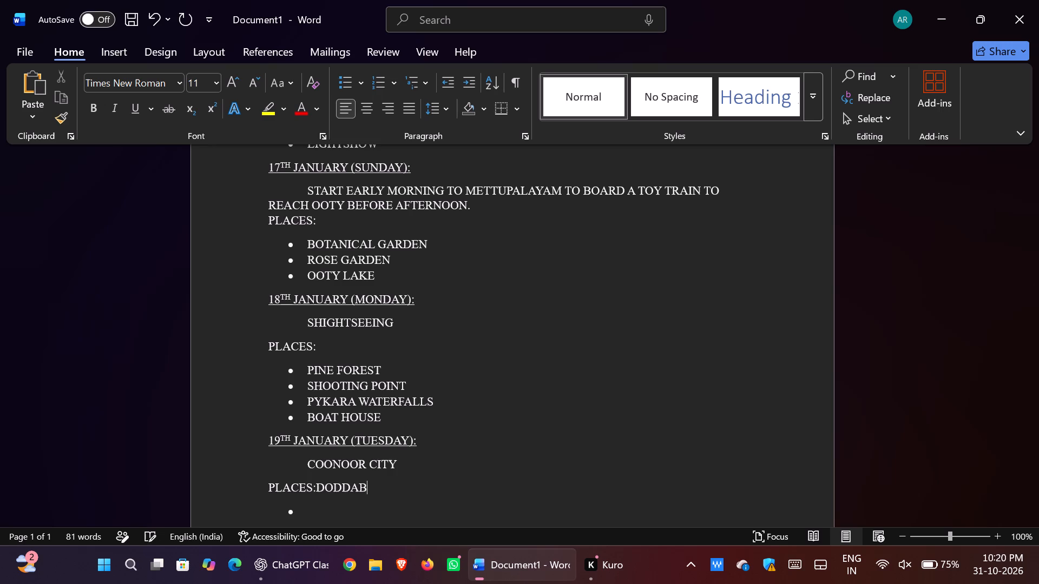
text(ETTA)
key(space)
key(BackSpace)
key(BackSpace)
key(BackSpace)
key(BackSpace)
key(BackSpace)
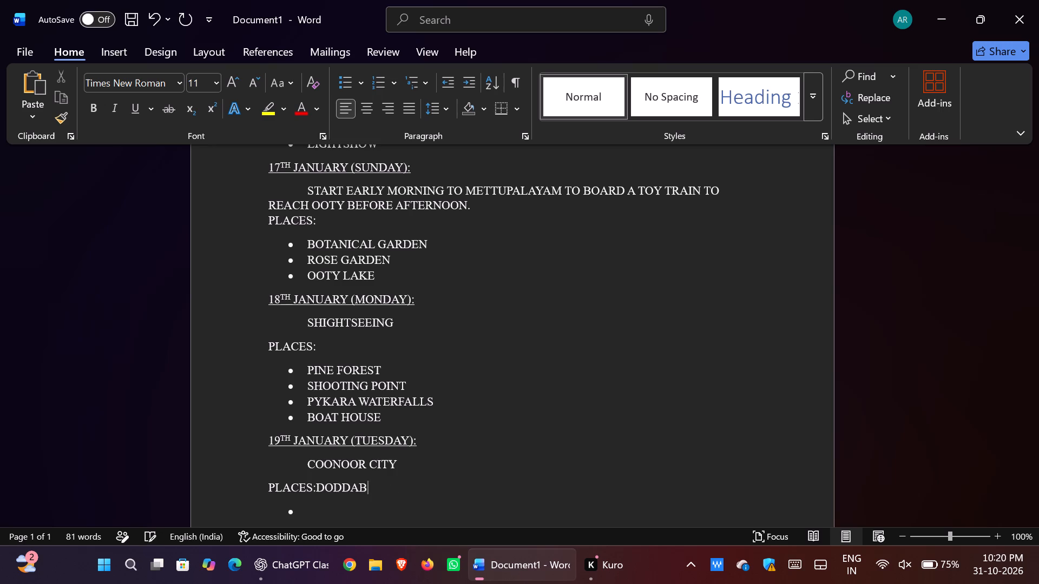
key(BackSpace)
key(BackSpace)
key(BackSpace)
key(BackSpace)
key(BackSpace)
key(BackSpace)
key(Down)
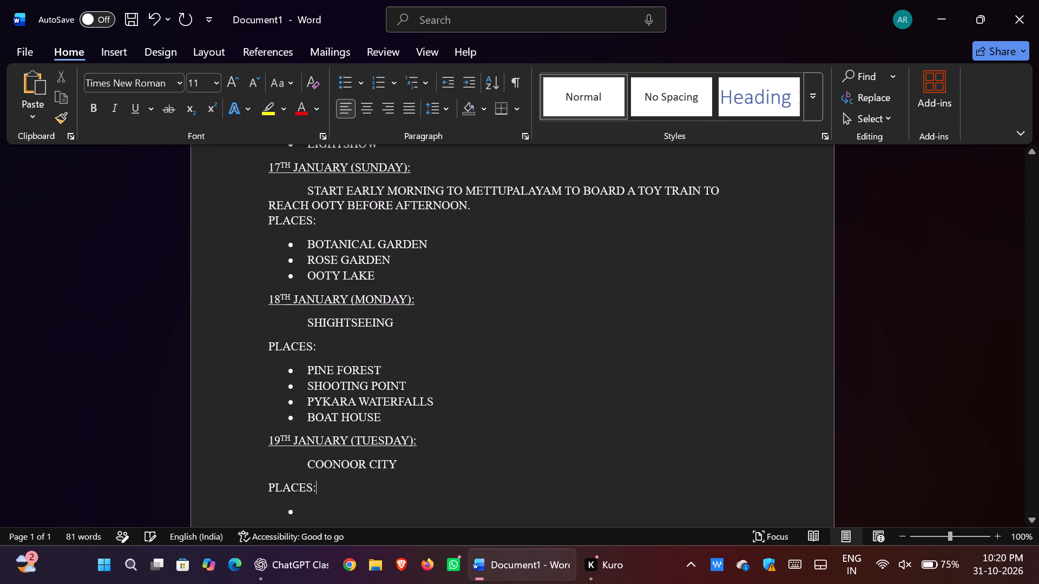
Enter DODDABETTA PEAK as the first bullet under the 19th January places and begin a second bullet.
key(d)
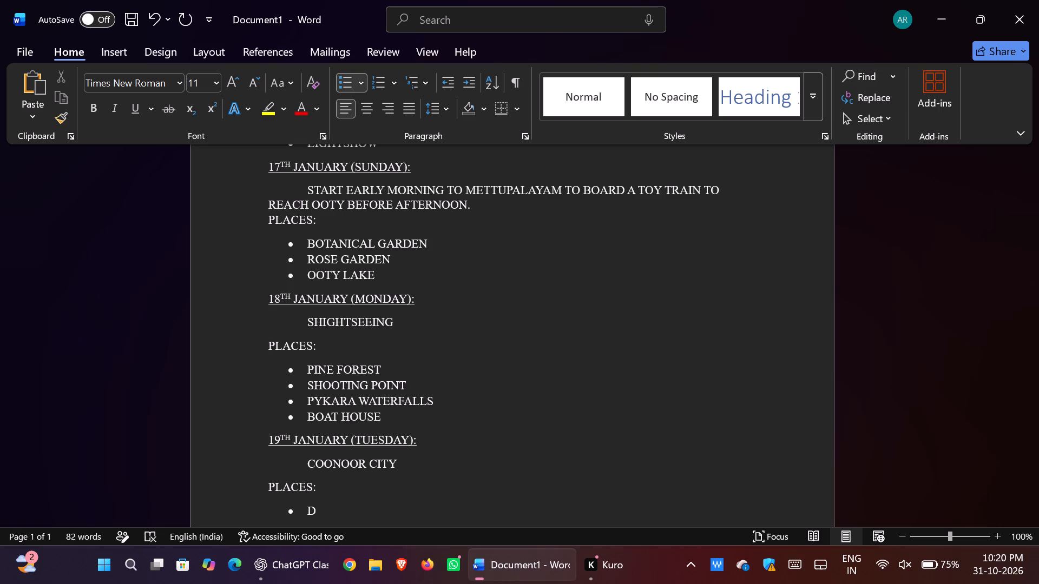
text(ODDA)
text(BETTA)
key(space)
text(PEAK)
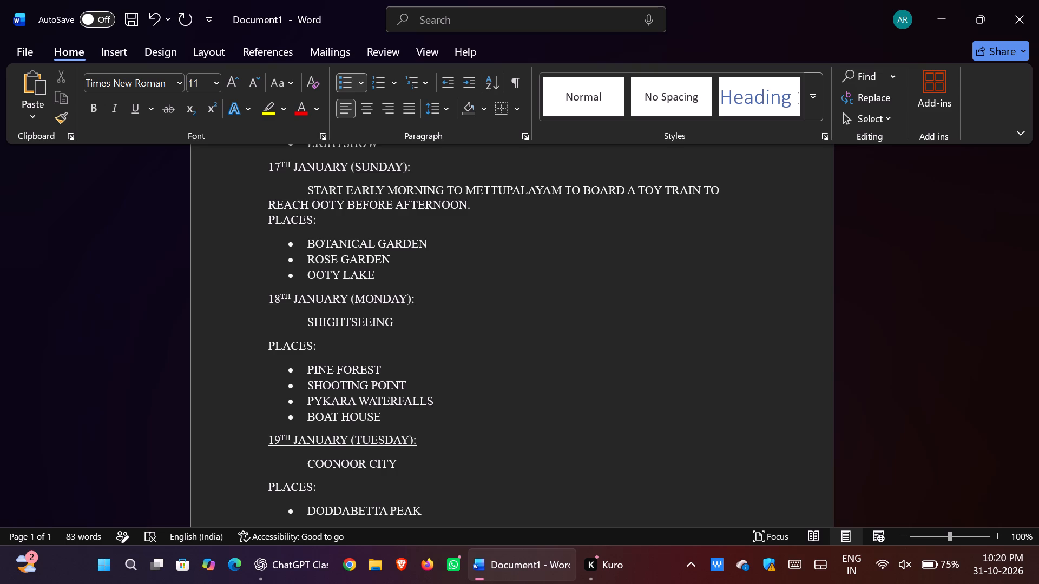
key(Return)
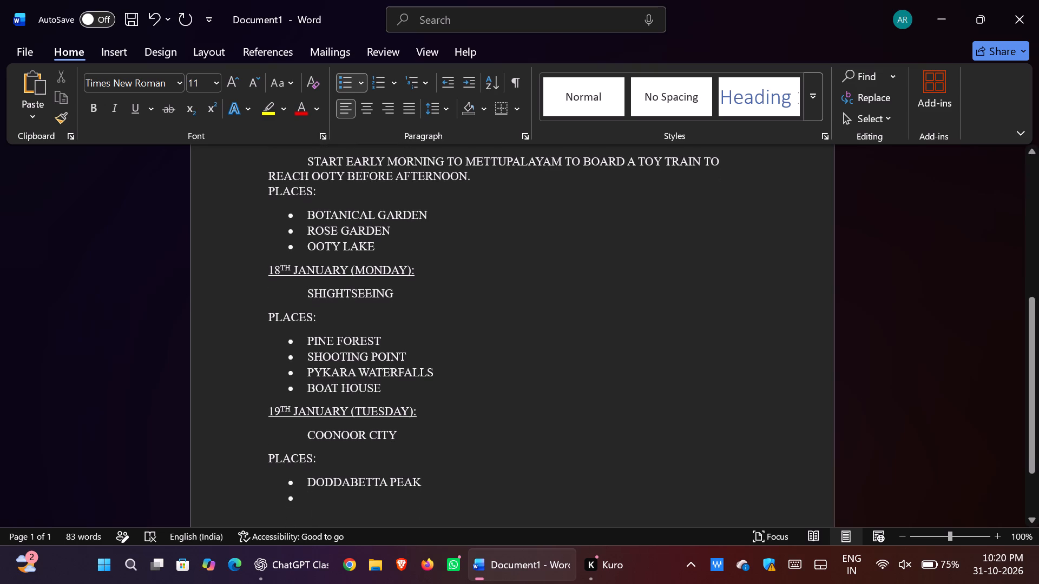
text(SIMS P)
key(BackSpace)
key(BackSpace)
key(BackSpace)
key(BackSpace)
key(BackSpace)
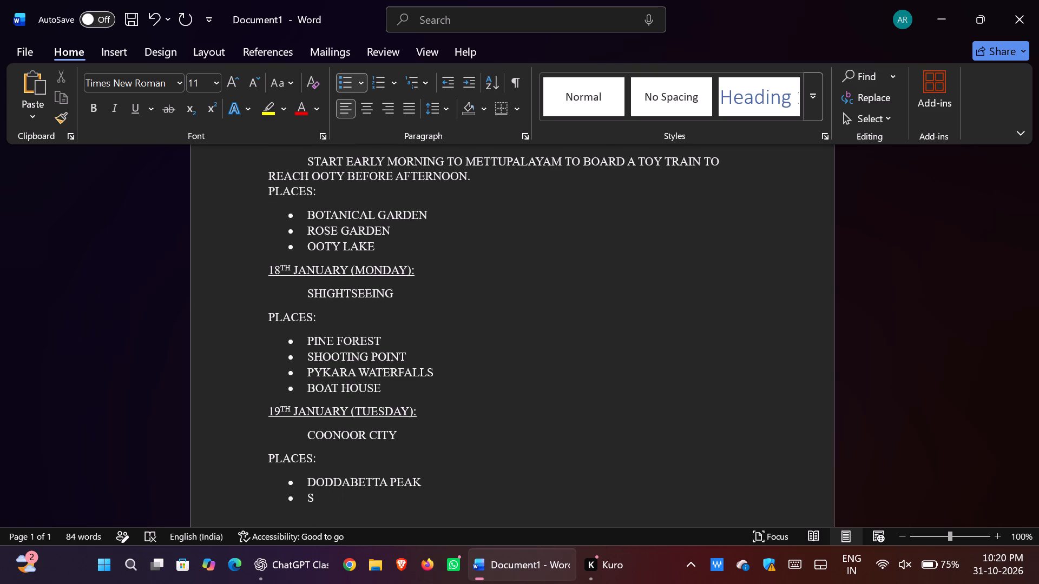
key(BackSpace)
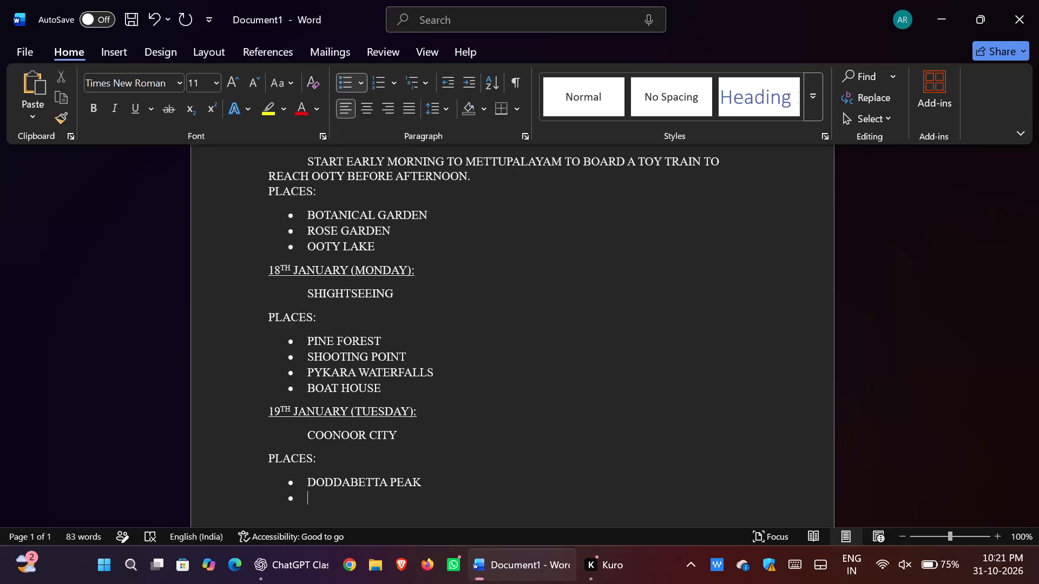
Enter VIEW PONIT DOLPHIN as the second bullet under the 19th January places.
text(VIEW)
key(space)
text(PONIT)
key(space)
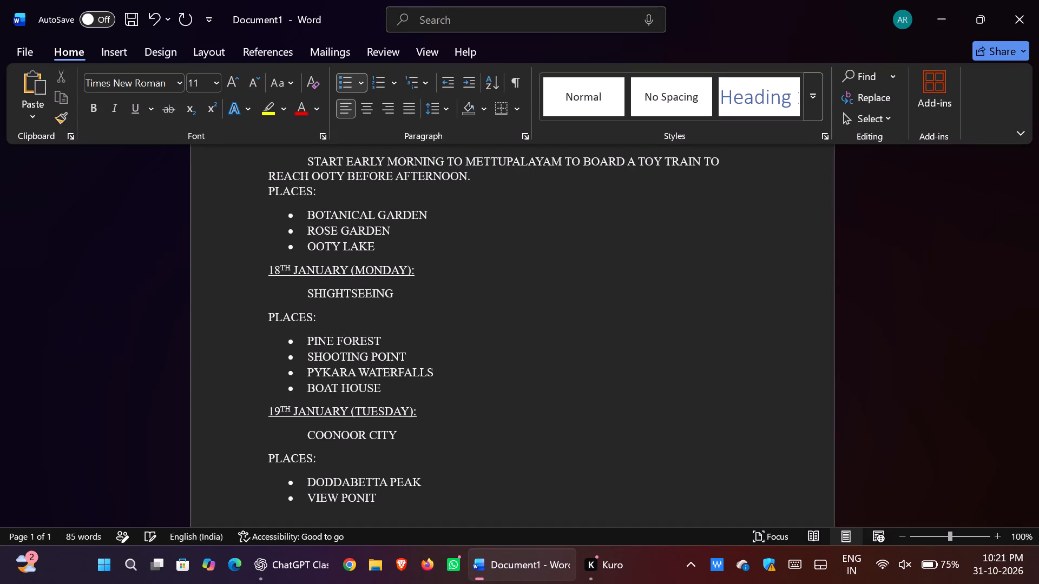
text(DO)
text(LPHIN)
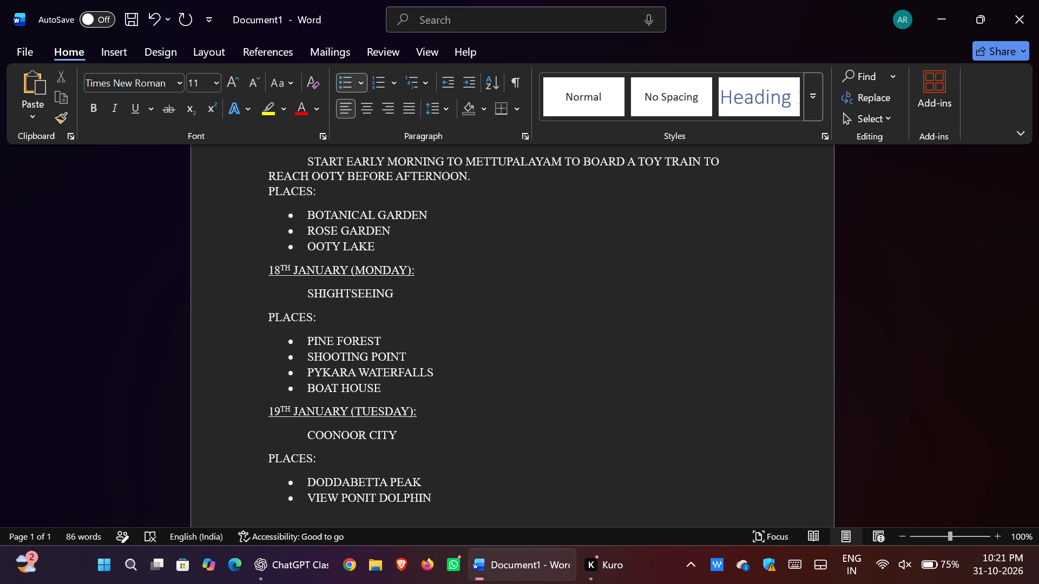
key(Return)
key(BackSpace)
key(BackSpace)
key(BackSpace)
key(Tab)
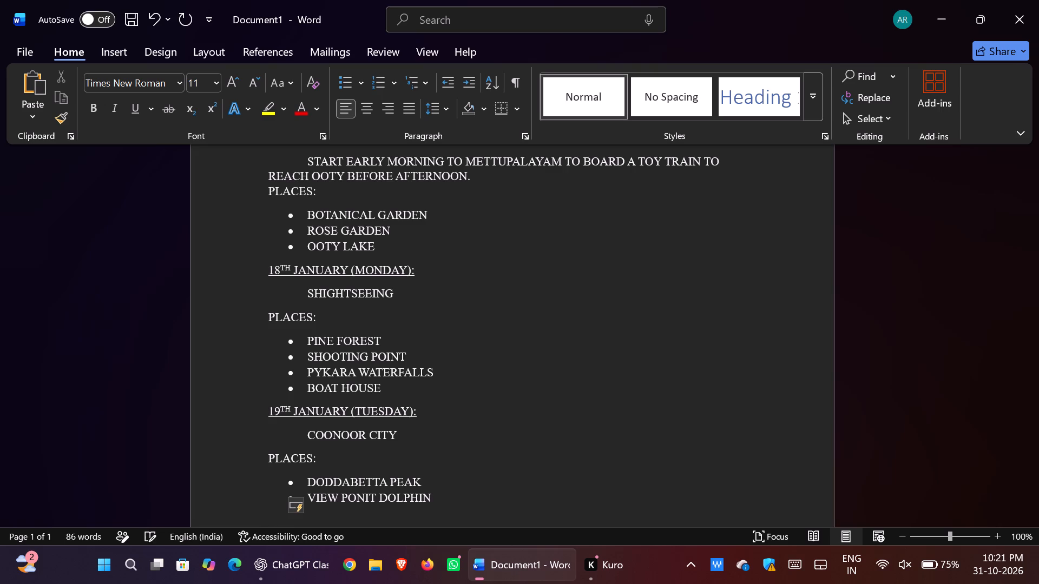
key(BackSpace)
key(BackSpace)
Add a third bullet reading SIMS PARK ETC........ to the 19th January places.
key(Return)
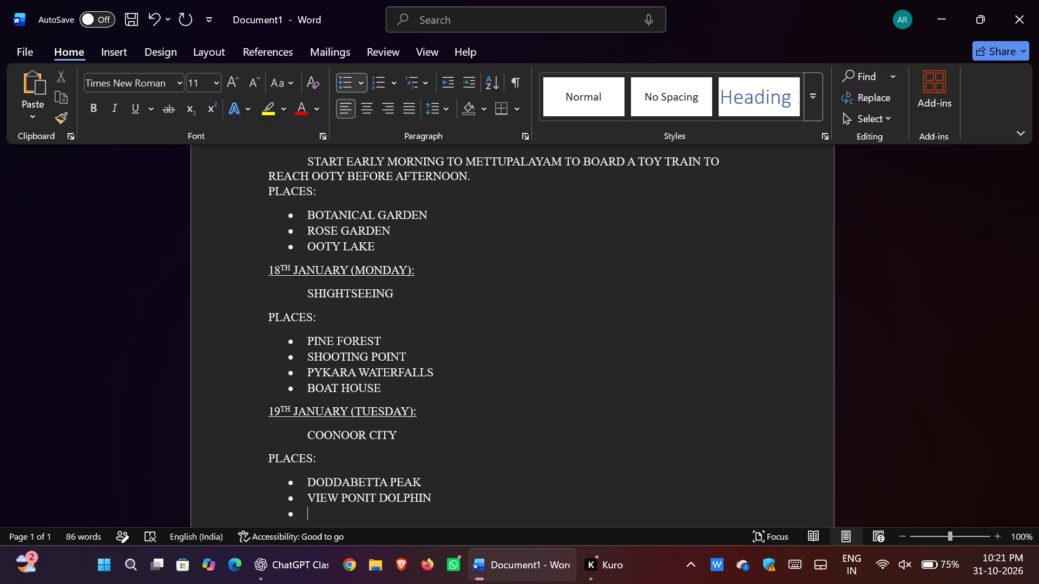
text(SIMS)
key(space)
text(PARK)
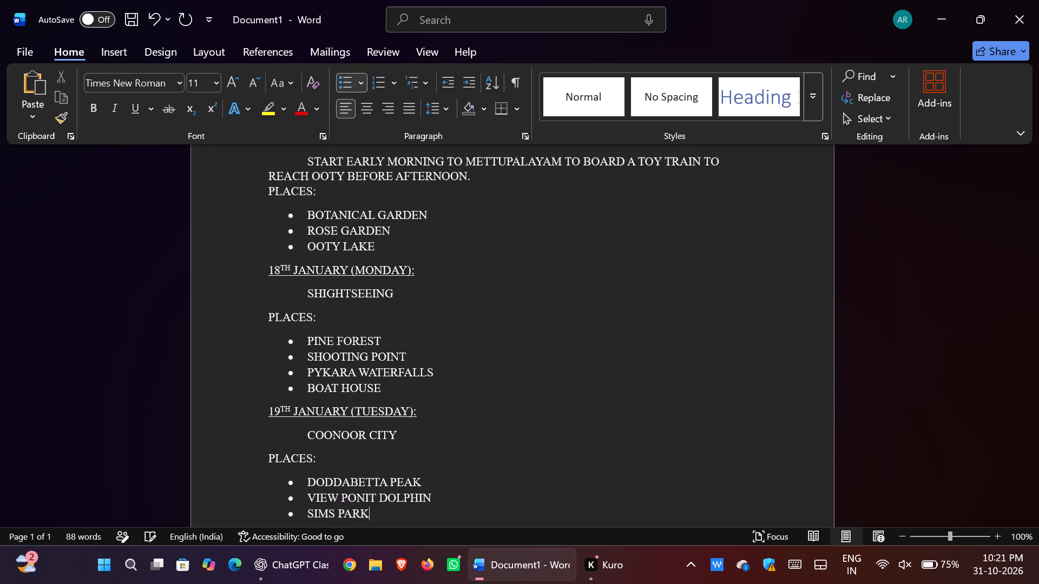
key(space)
text(ETC........)
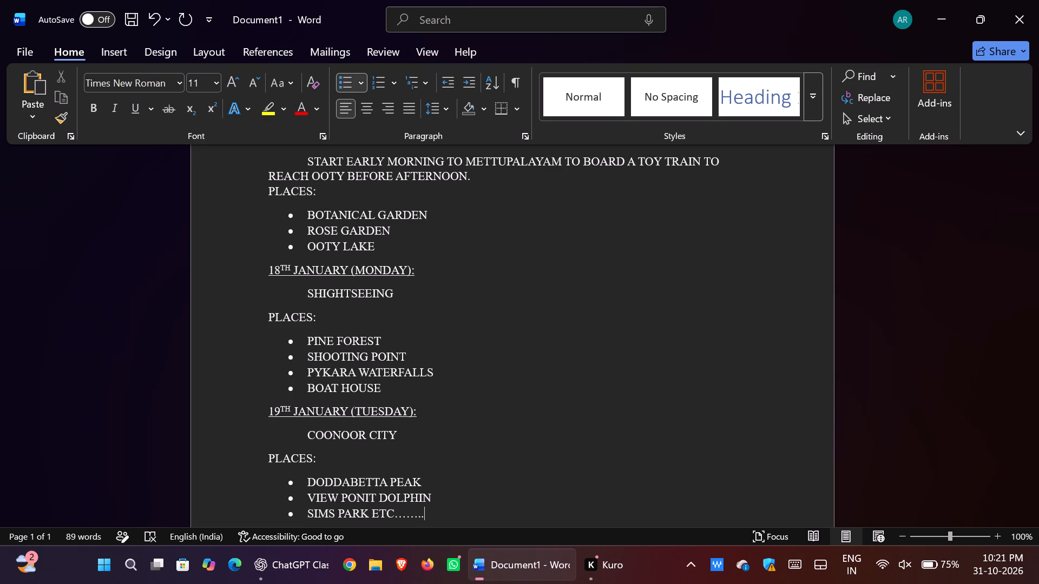
End the bulleted list after the SIMS PARK bullet and start an unbulleted line below it.
key(Return)
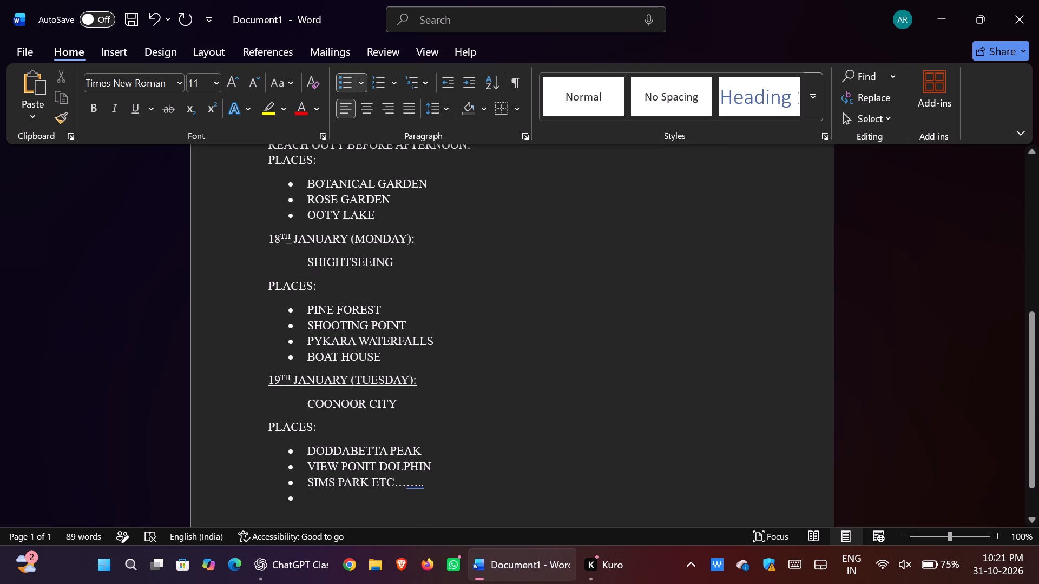
key(BackSpace)
key(BackSpace)
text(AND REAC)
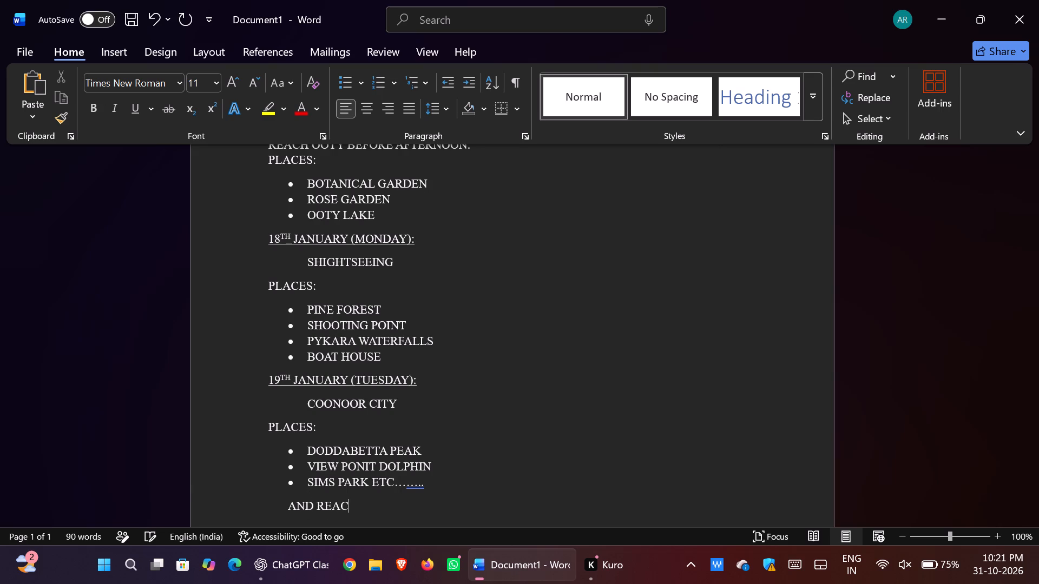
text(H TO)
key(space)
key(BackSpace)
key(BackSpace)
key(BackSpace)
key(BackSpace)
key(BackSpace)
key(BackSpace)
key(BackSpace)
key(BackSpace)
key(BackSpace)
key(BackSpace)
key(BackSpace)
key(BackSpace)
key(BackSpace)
Enter the closing line AT NIGHT RECAH TO THE STATION. below the 19th January places.
text(AT NIGHT)
key(space)
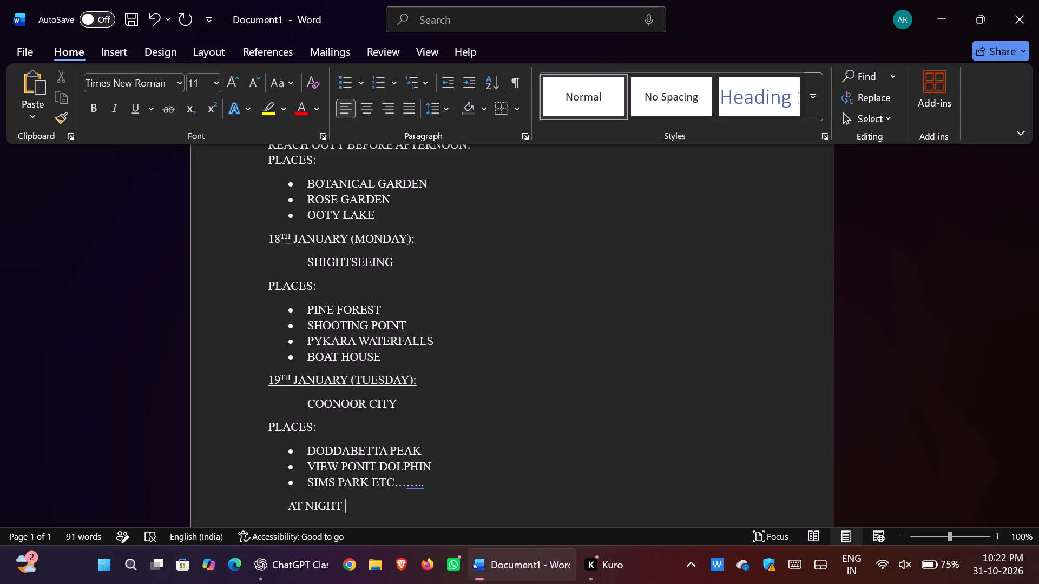
text(RECAH)
key(space)
text(TO)
key(space)
text(THE STAT)
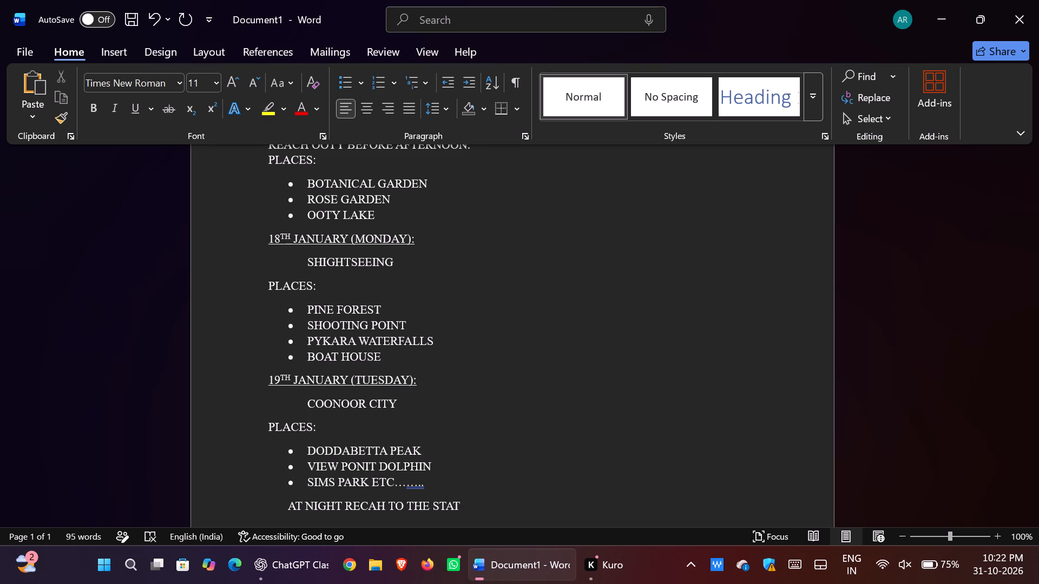
text(ION)
key(space)
key(BackSpace)
key(comma)
key(BackSpace)
key(period)
Add an unindented date heading reading 20TH JANUARY (WEDNESDAY): below the 19th January closing line.
key(Return)
key(BackSpace)
text(20TH JANUR)
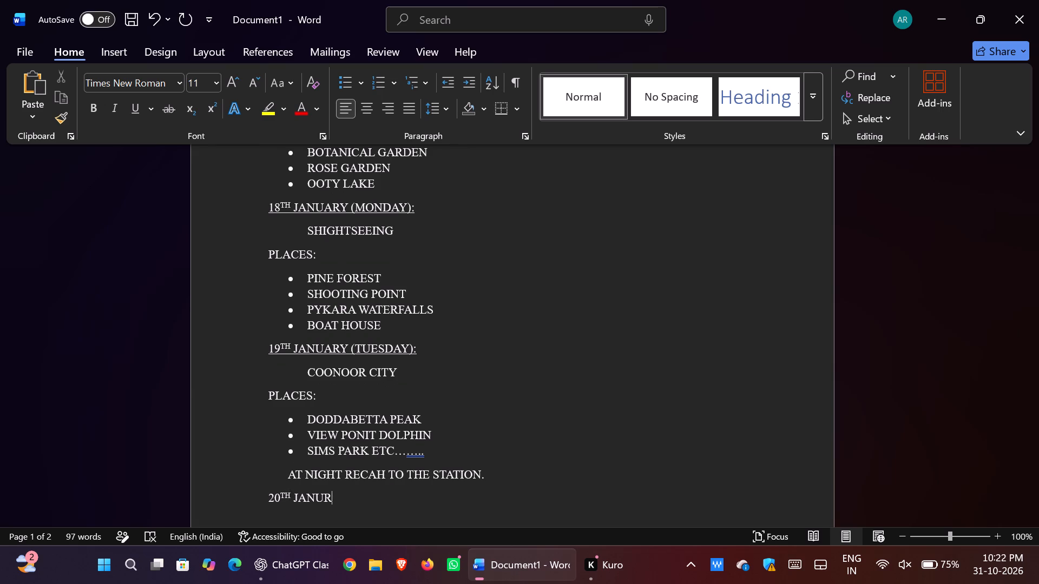
key(BackSpace)
text(ARY)
key(space)
key(shift+parenleft)
text(WEDNESDAY):)
key(Return)
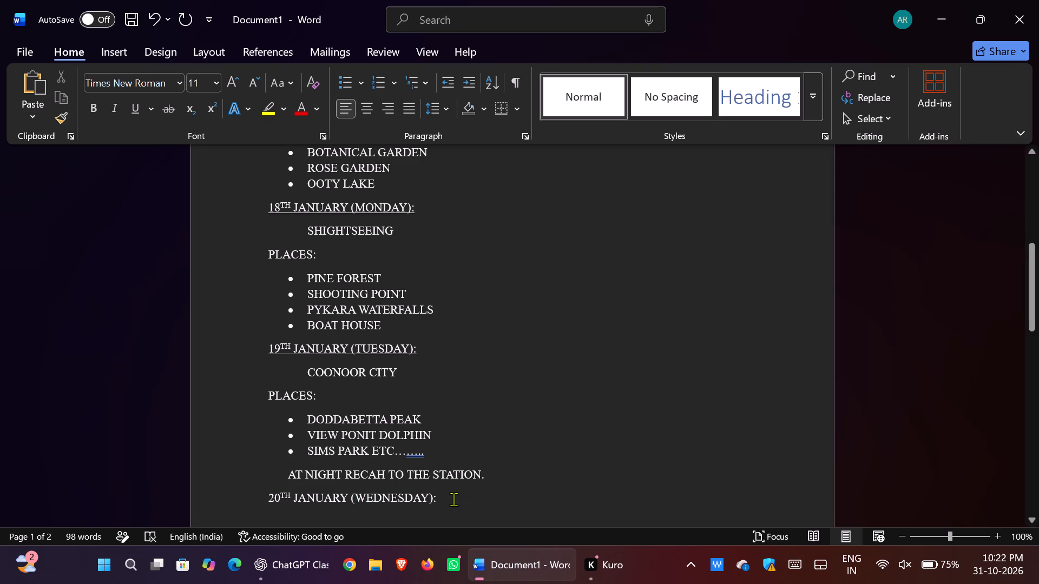
Underline the 20TH JANUARY (WEDNESDAY): heading.
drag(456, 499, 277, 497)
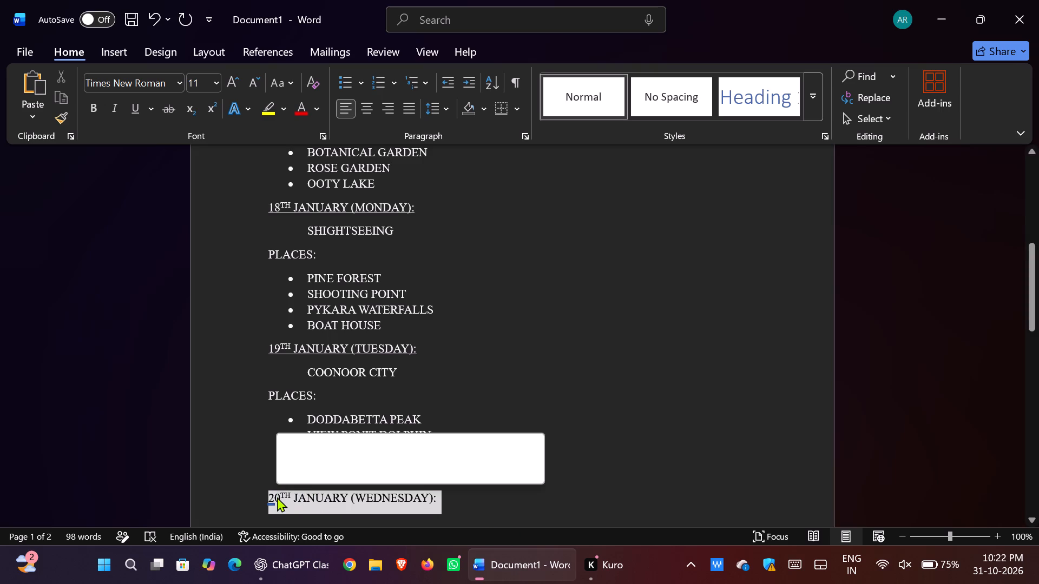
click(321, 468)
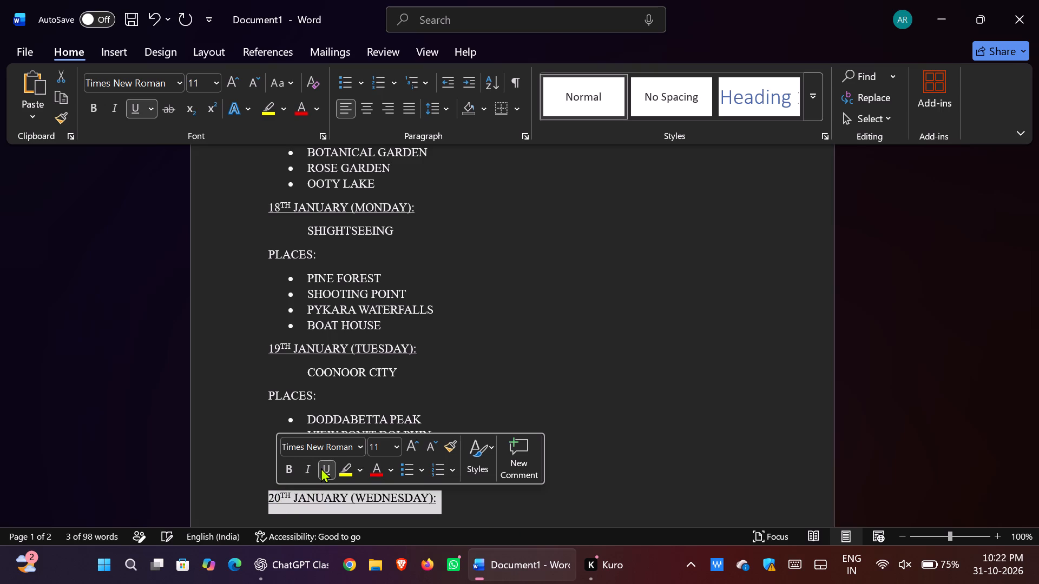
click(477, 509)
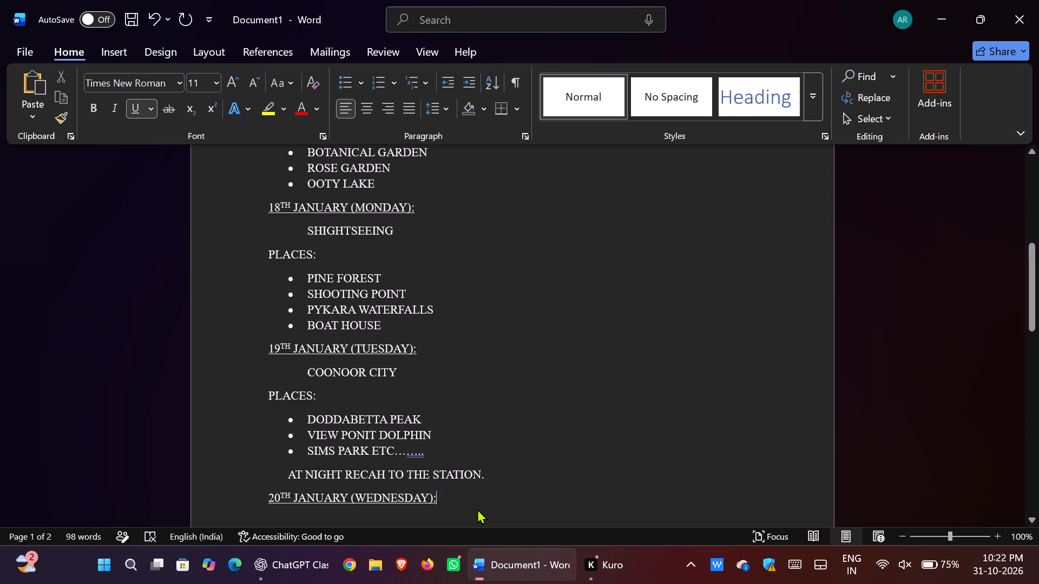
Enter RETURN JOURNEY as an indented, non-underlined line beneath the 20th January heading and start a new line after it.
key(Return)
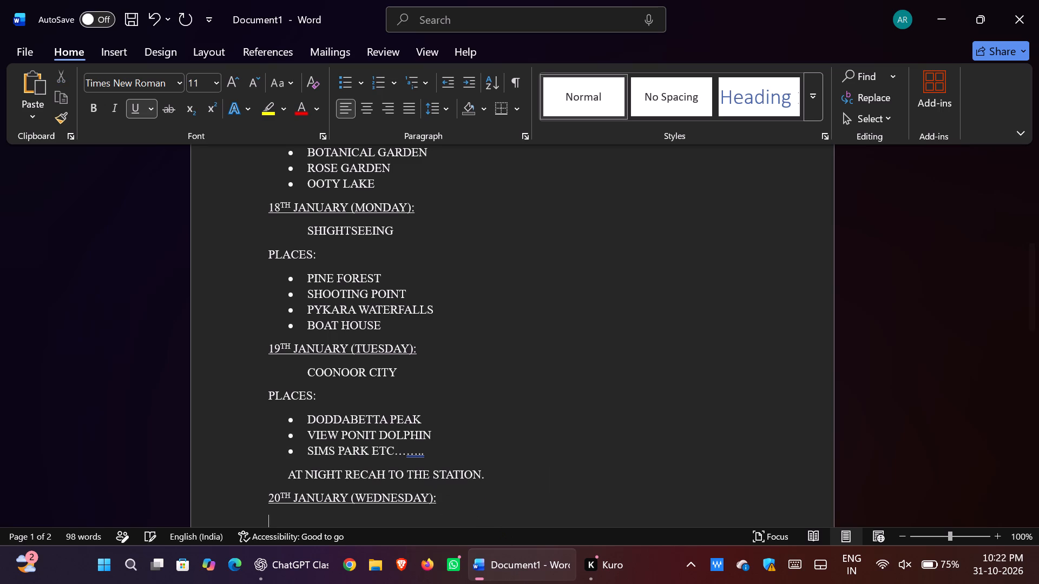
key(Tab)
key(BackSpace)
click(130, 107)
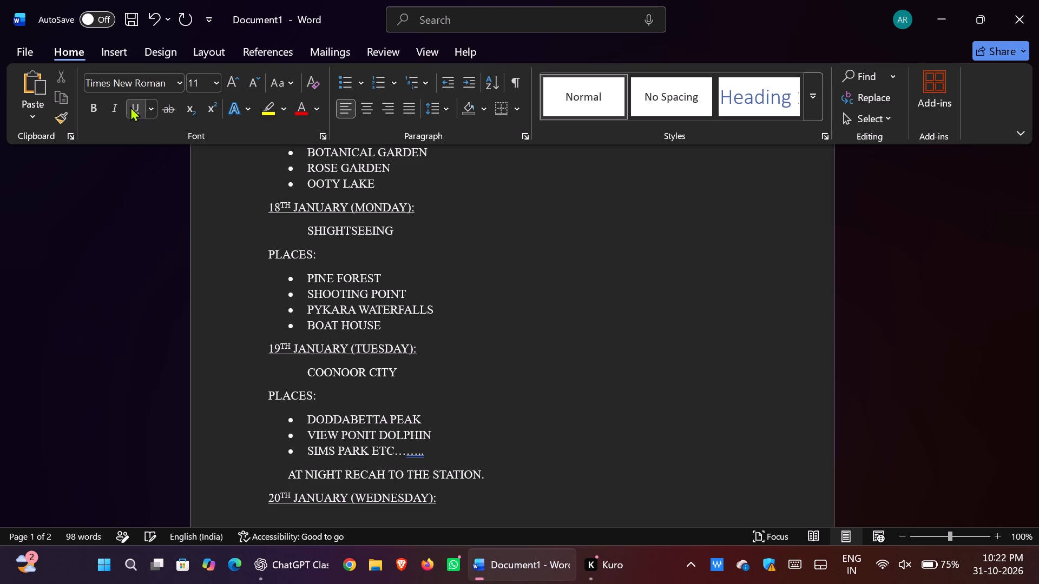
key(Tab)
text(RETRN)
key(space)
key(BackSpace)
key(BackSpace)
key(BackSpace)
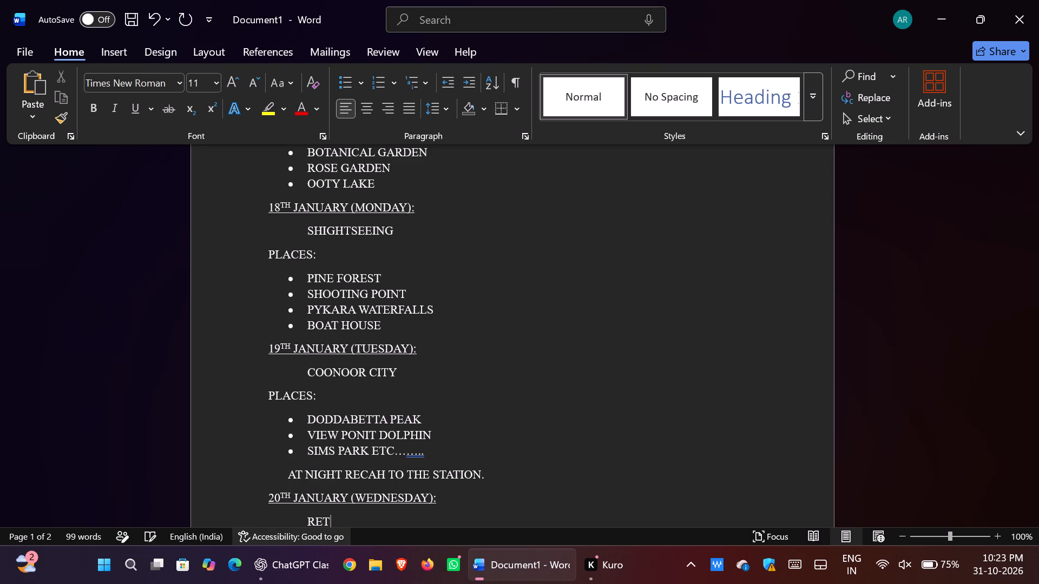
text(URN JOURNEY)
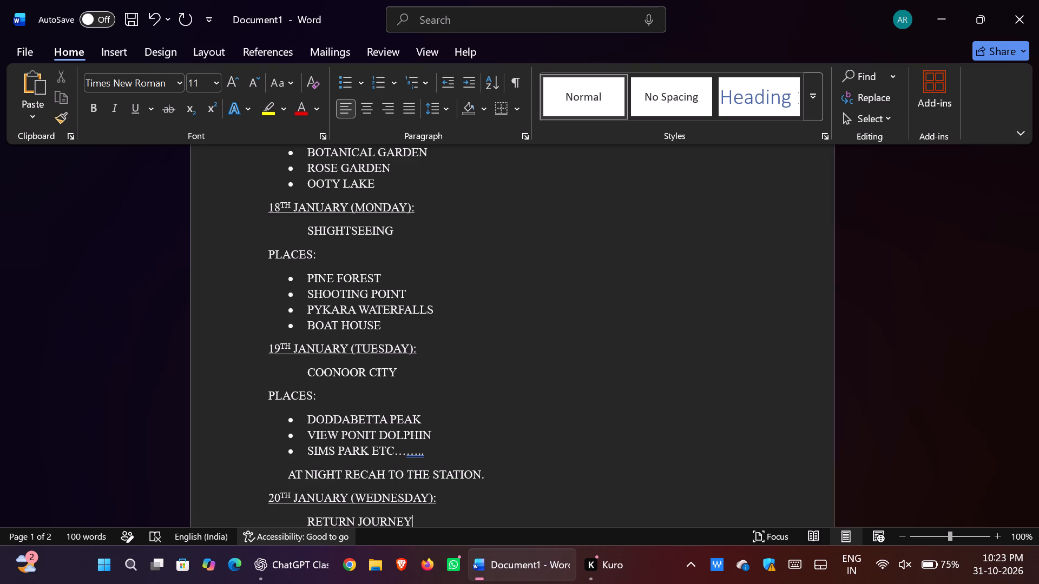
key(Return)
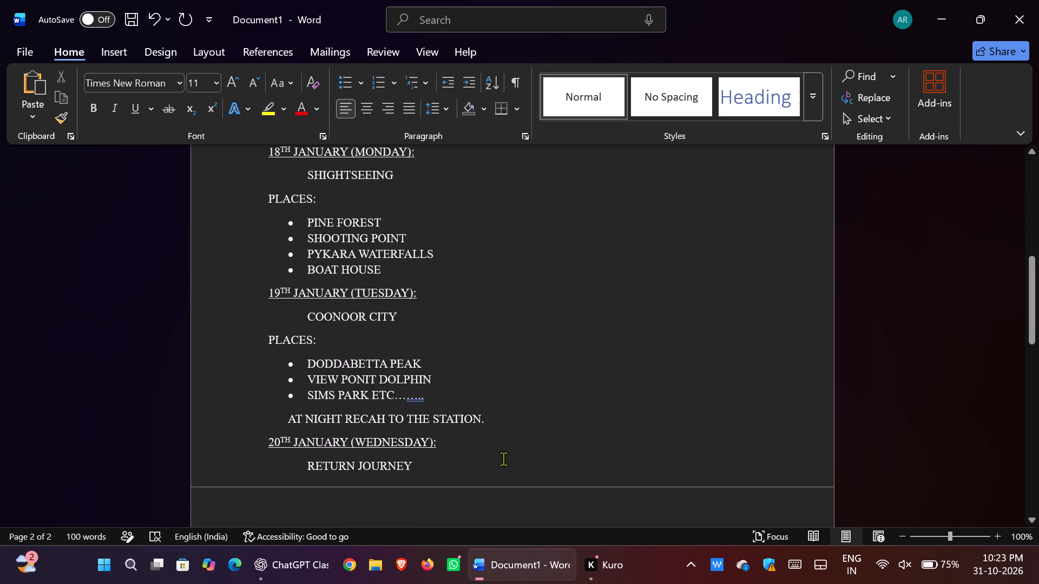
Review the itinerary from the SANKRANTI TRIP 2027 title through the 20th January entry.
scroll(503, 459, up, 18)
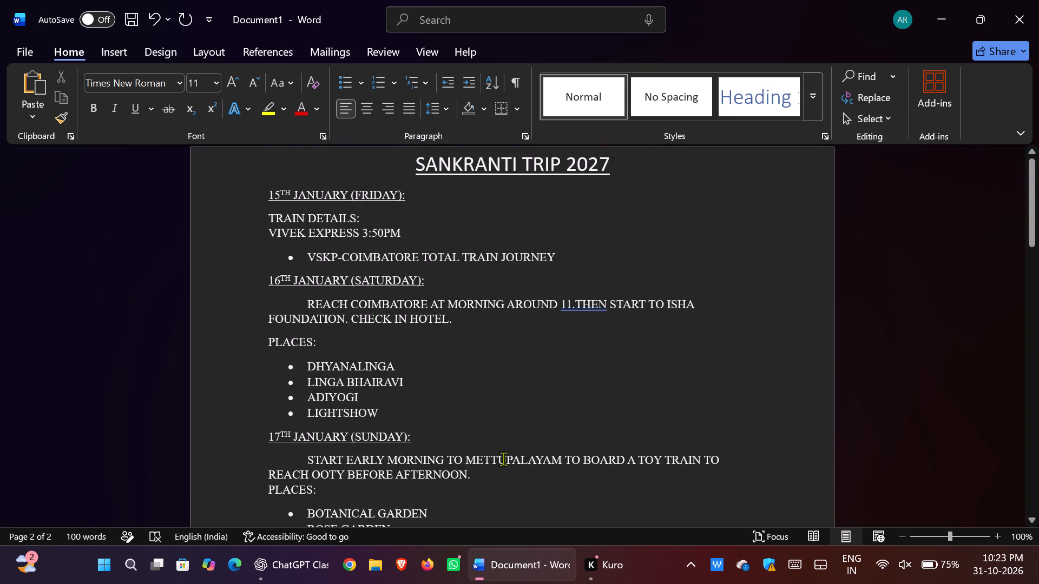
scroll(503, 459, down, 6)
scroll(503, 459, up, 5)
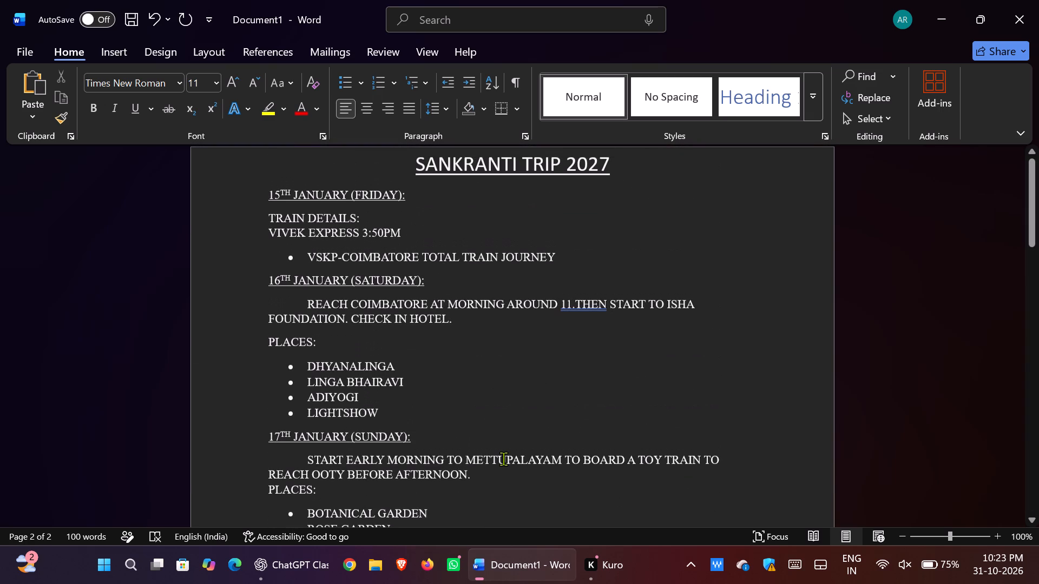
scroll(503, 459, up, 1)
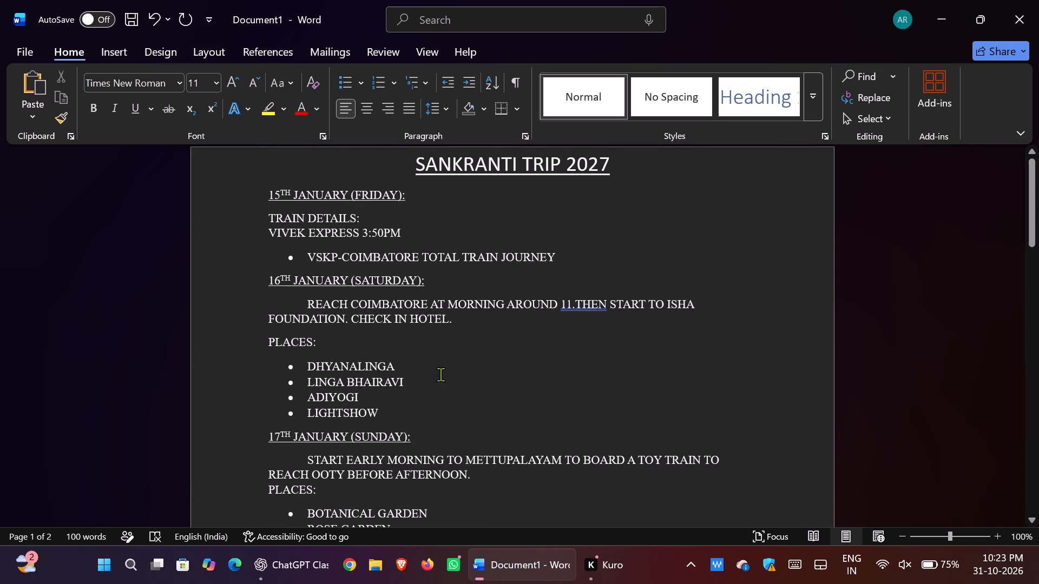
scroll(427, 342, down, 3)
scroll(427, 342, up, 1)
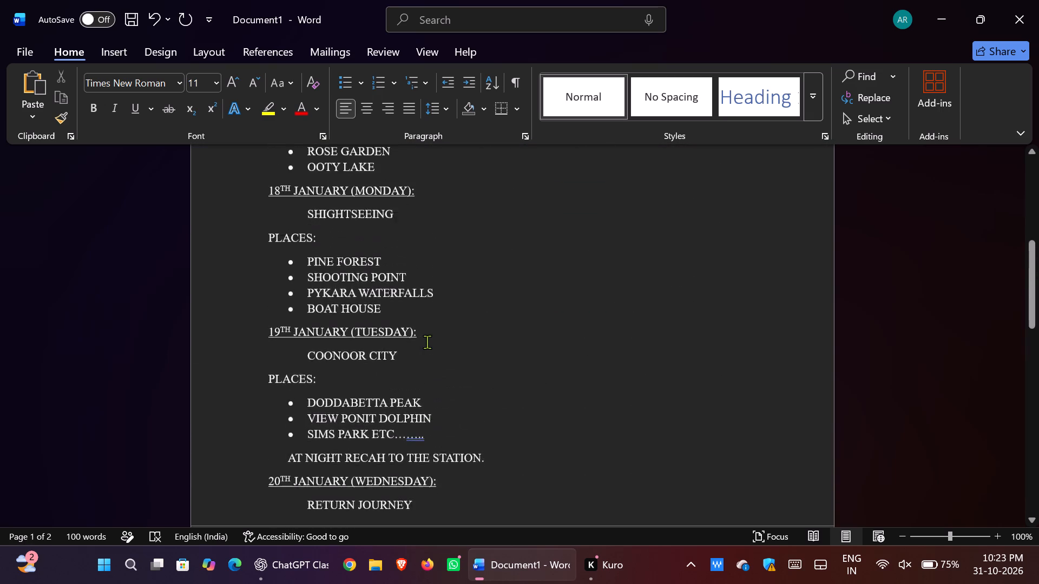
scroll(427, 342, up, 2)
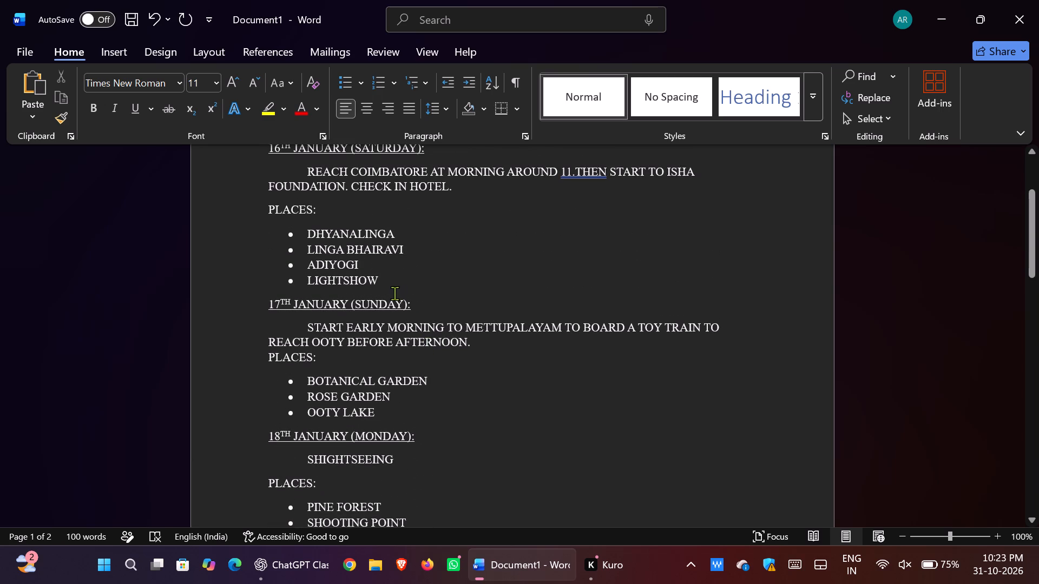
Delete the LINGA BHAIRAVI bullet from the 16th January places list.
click(394, 293)
key(Up)
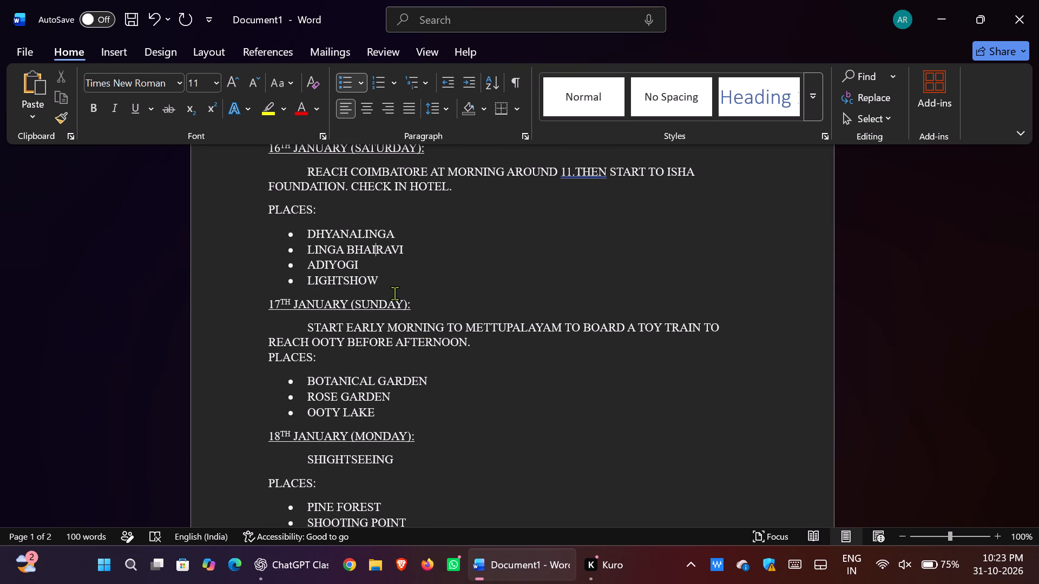
key(Right)
key(Right)
key(Right)
key(Right)
key(BackSpace)
key(BackSpace)
key(BackSpace)
key(BackSpace)
key(BackSpace)
key(BackSpace)
key(BackSpace)
key(BackSpace)
key(BackSpace)
key(BackSpace)
key(BackSpace)
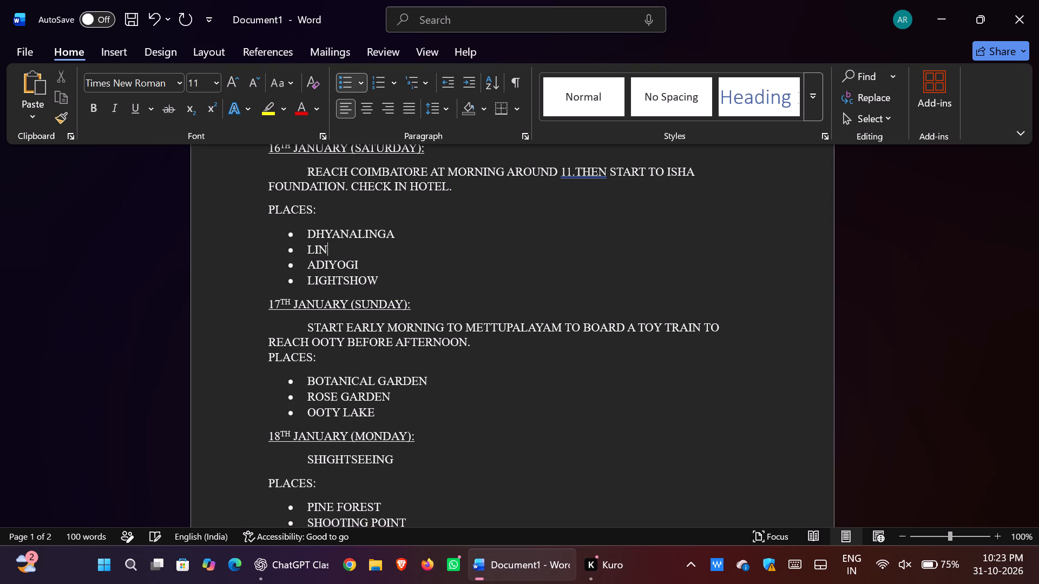
key(BackSpace)
key(BackSpace)
key(BackSpace)
key(BackSpace)
key(BackSpace)
key(BackSpace)
key(BackSpace)
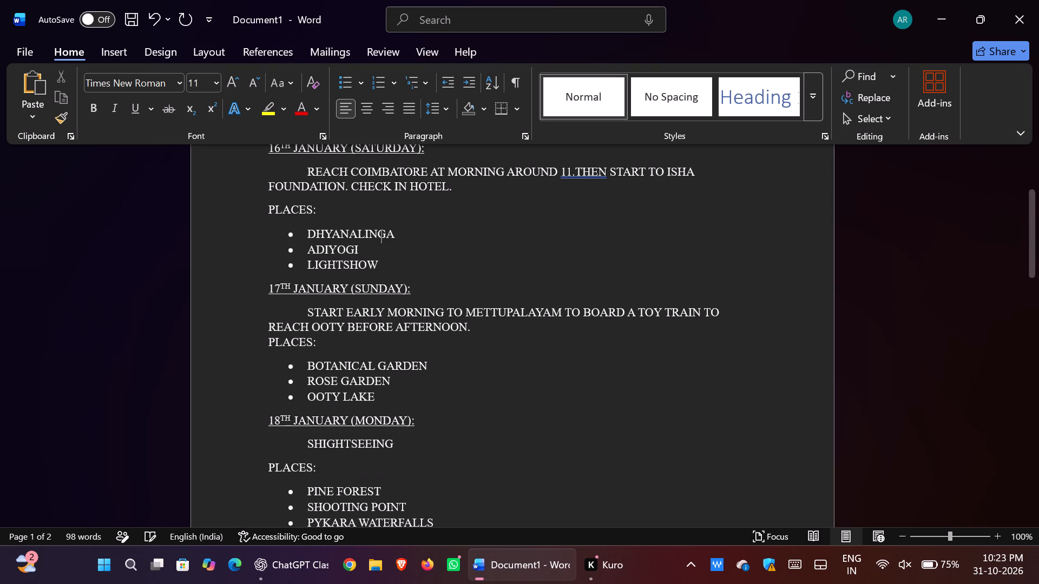
Replace the DHYANALINGA bullet text under 16th January with ISHA SIGHTSEEING.
key(BackSpace)
key(BackSpace)
key(BackSpace)
key(BackSpace)
key(BackSpace)
key(BackSpace)
key(BackSpace)
key(BackSpace)
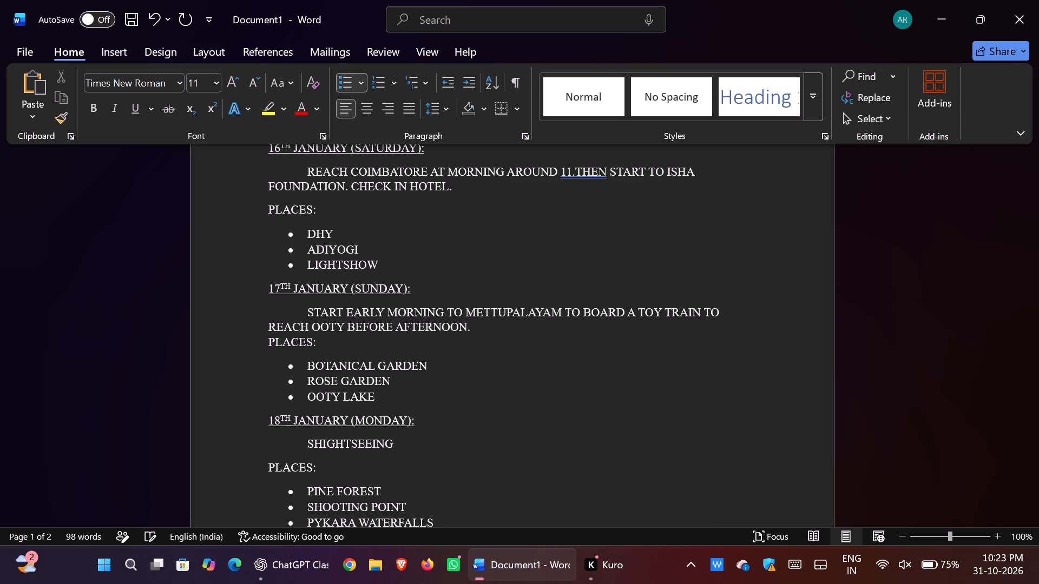
key(BackSpace)
key(BackSpace)
key(BackSpace)
text(ISHA SI)
text(GHTSEEING)
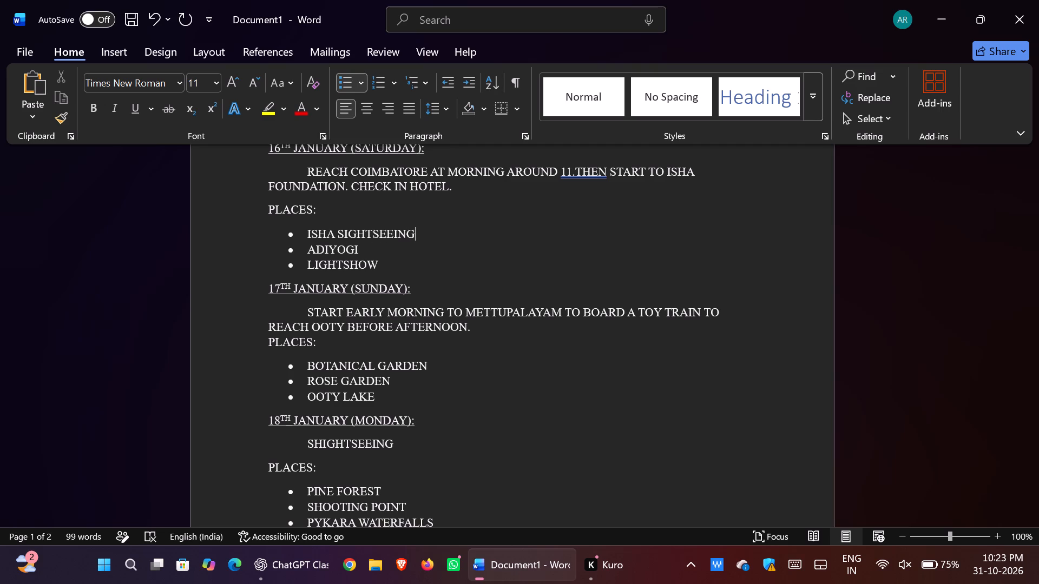
Extend the 20th January line to read RETURN JOURNEY TO VSKP and start a new line below it.
scroll(413, 260, down, 3)
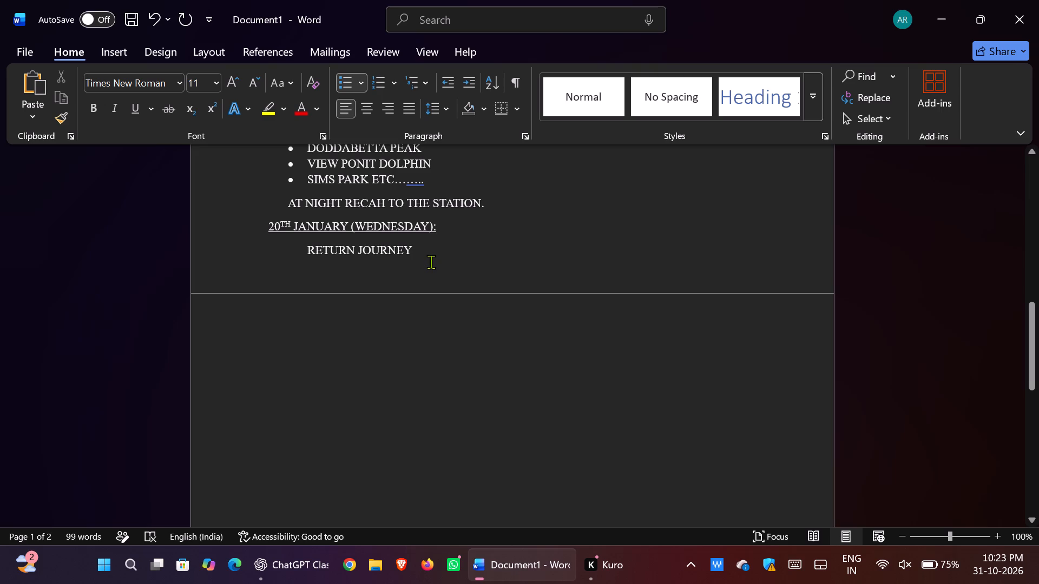
click(431, 262)
scroll(431, 262, up, 8)
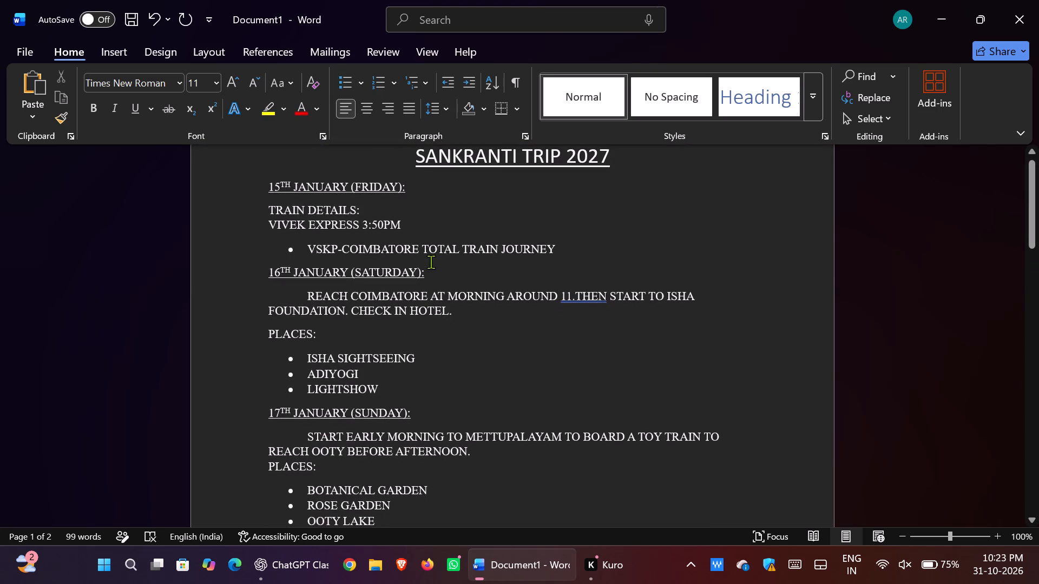
scroll(431, 262, down, 1)
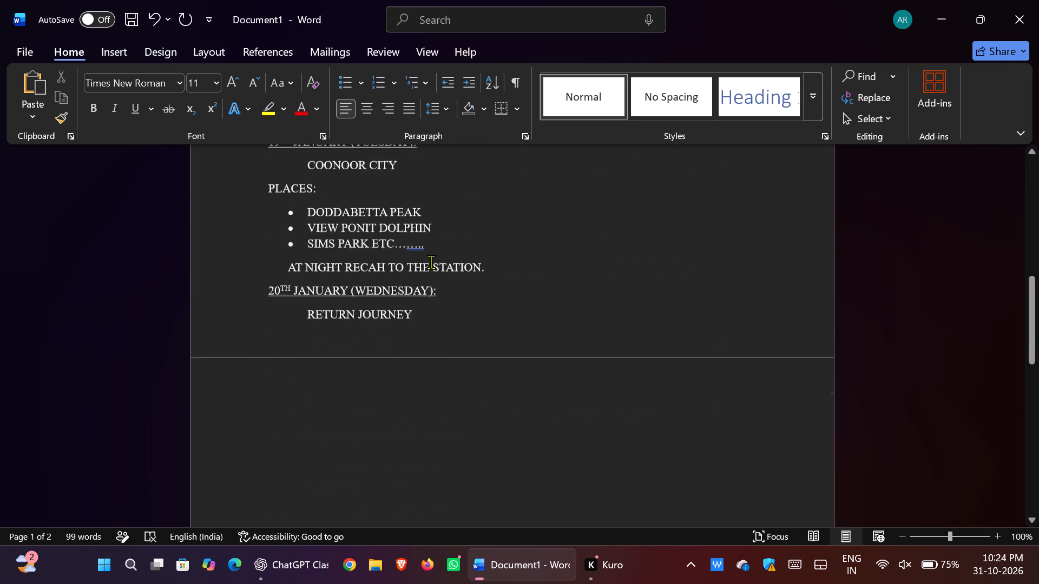
scroll(431, 262, down, 1)
key(space)
text(TO VSKP)
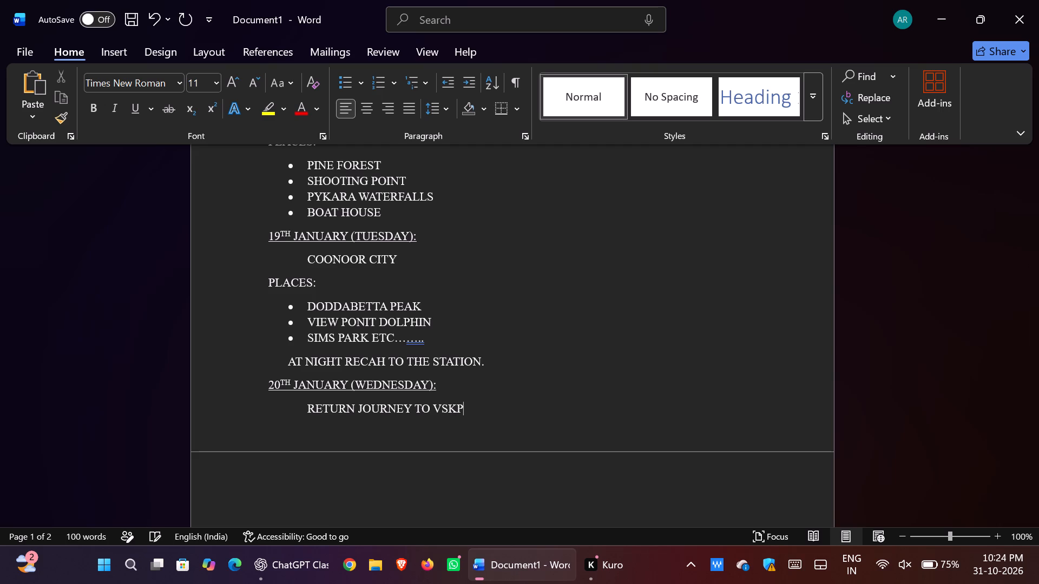
key(Return)
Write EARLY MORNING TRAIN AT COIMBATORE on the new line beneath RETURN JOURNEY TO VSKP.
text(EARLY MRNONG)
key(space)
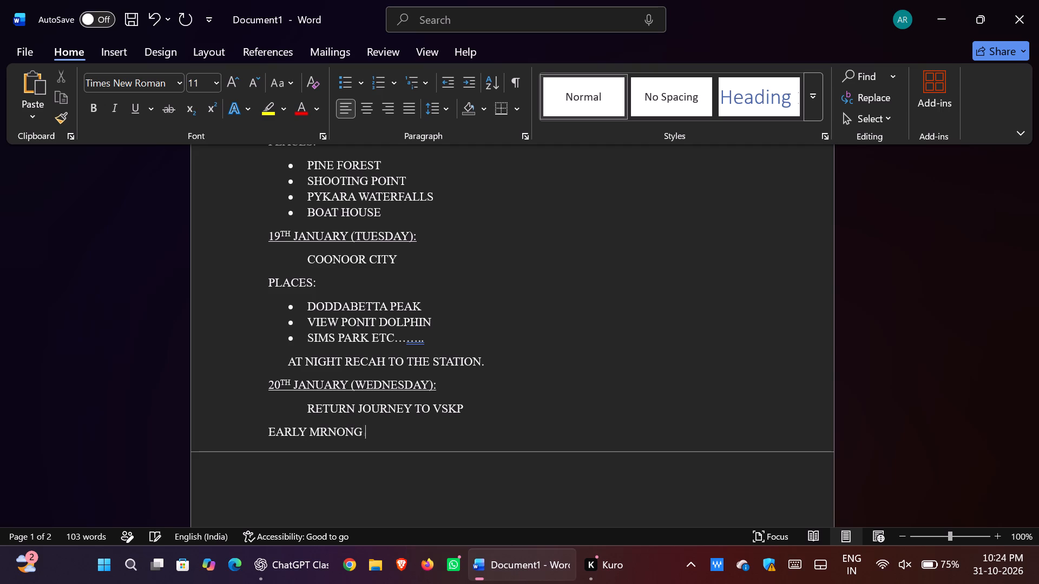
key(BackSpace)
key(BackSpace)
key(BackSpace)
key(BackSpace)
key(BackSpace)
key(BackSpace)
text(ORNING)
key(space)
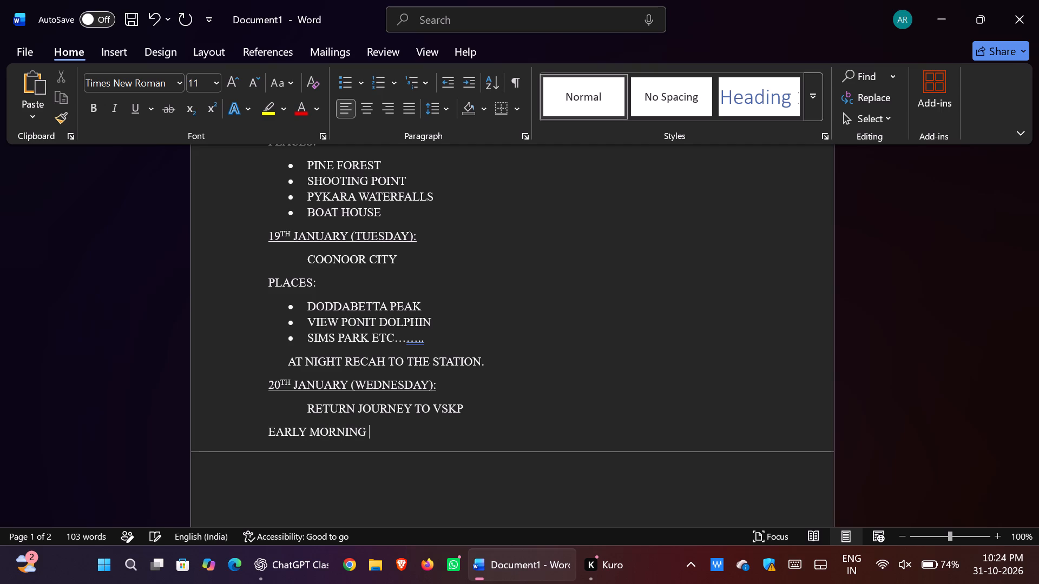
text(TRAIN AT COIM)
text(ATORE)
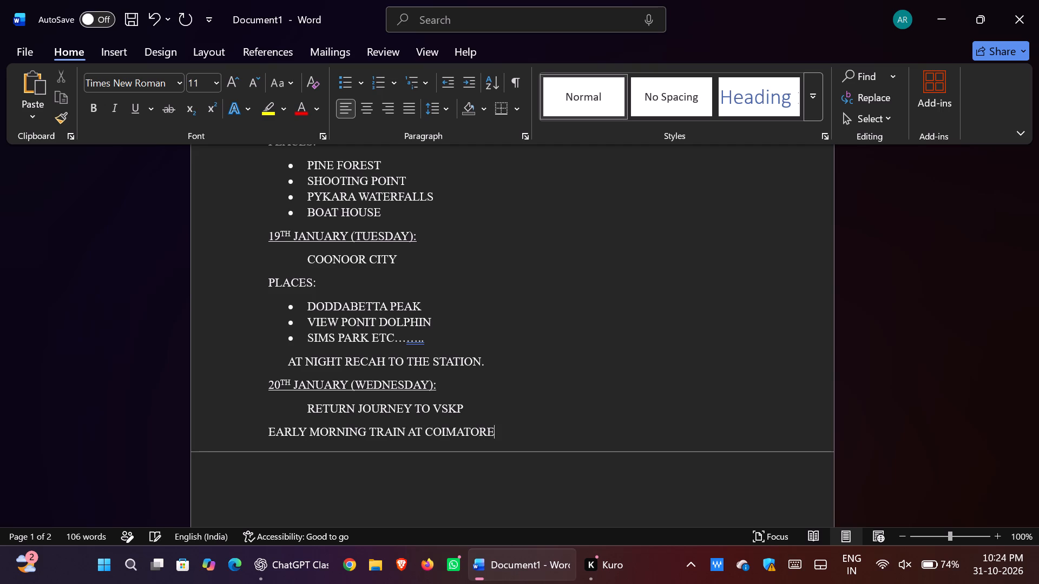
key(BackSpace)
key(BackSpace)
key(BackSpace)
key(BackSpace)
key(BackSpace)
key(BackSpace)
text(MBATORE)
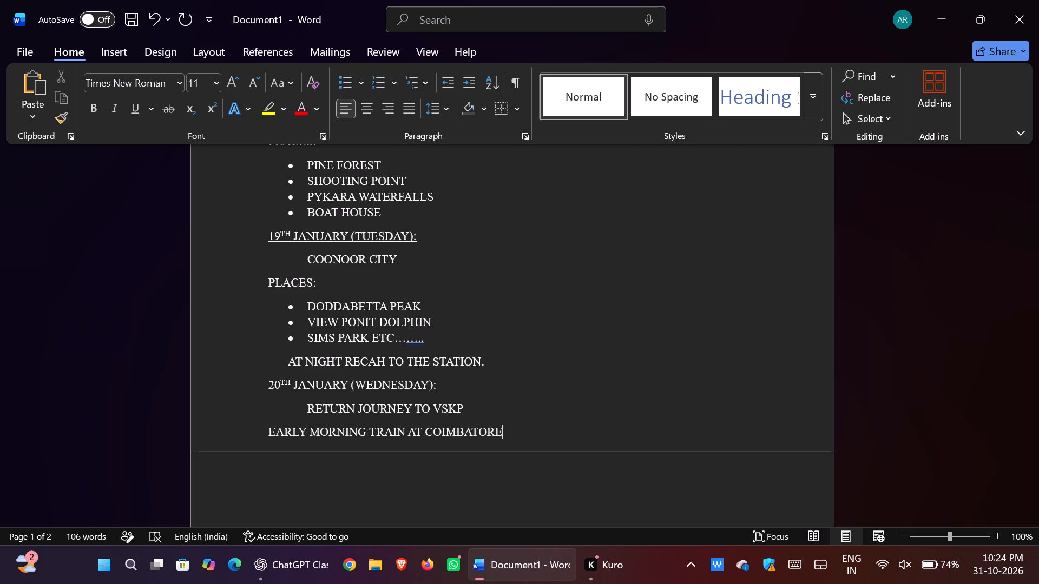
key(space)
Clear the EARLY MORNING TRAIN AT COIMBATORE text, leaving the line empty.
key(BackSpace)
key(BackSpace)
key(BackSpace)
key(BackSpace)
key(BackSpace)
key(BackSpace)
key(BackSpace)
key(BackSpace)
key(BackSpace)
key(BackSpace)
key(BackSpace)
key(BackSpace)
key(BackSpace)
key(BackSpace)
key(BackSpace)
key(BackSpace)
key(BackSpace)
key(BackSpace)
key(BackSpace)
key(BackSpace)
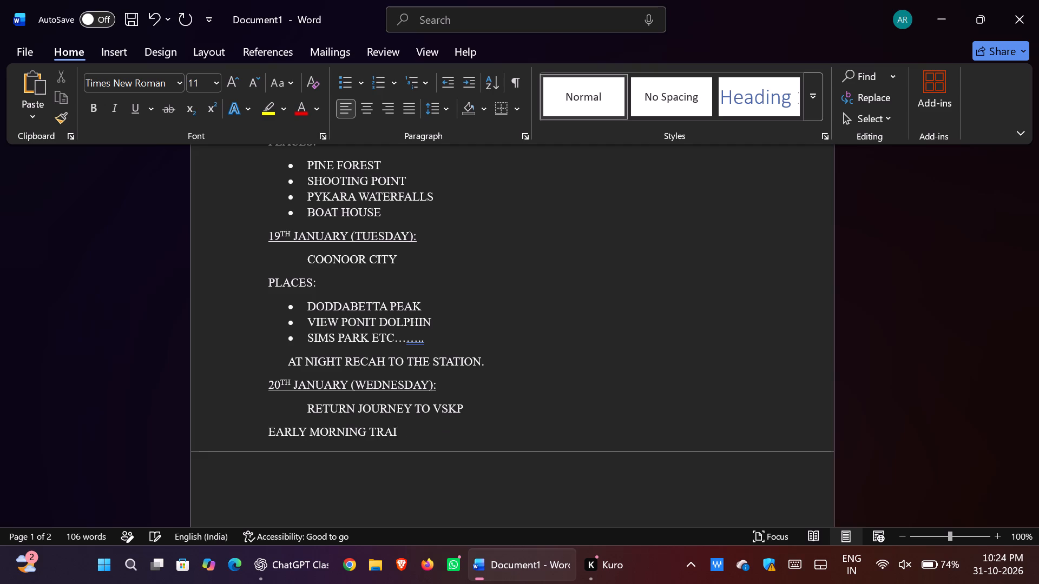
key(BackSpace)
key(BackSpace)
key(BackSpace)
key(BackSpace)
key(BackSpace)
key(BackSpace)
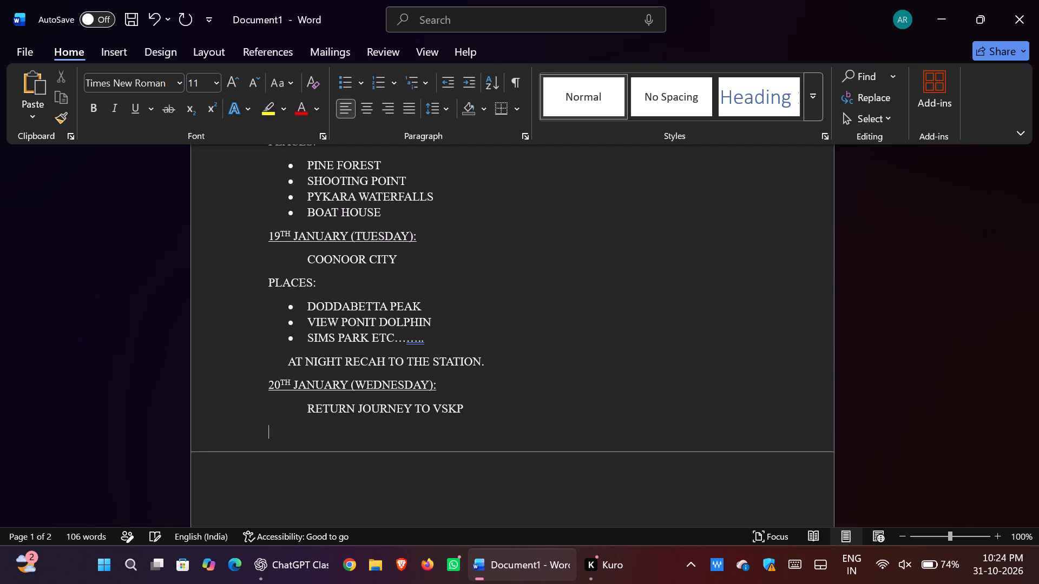
Enter VIVEK EXPRESS 4:30(EARLY MORNING) TO 11:00(SAME DAY NIGHT). as the train line beneath RETURN JOURNEY TO VSKP.
text(VIVEK EXPRESS)
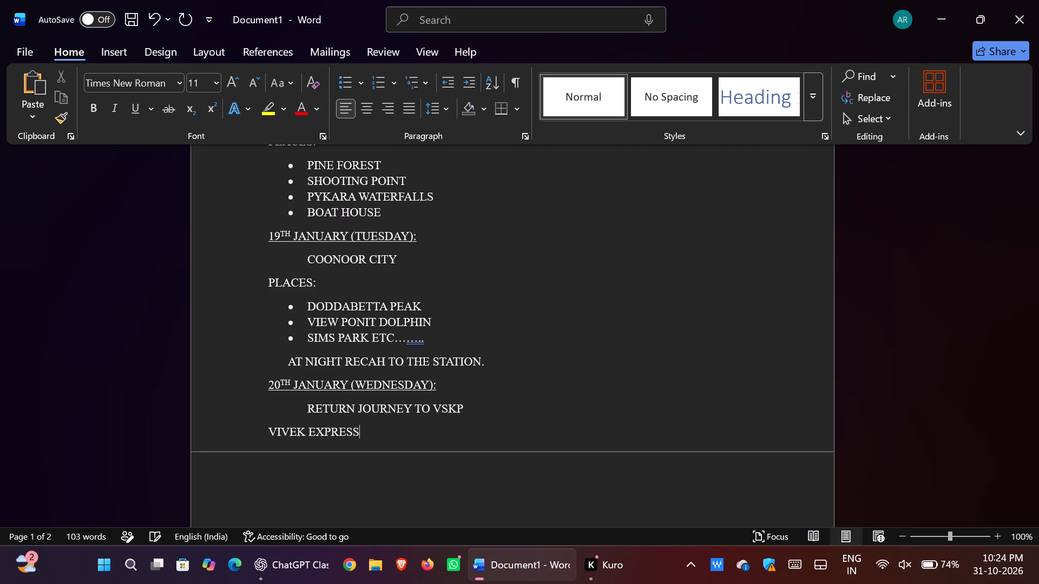
key(space)
key(4)
key(BackSpace)
text(4:2)
key(BackSpace)
text(30(EARLY MORNING)
text() TO 11)
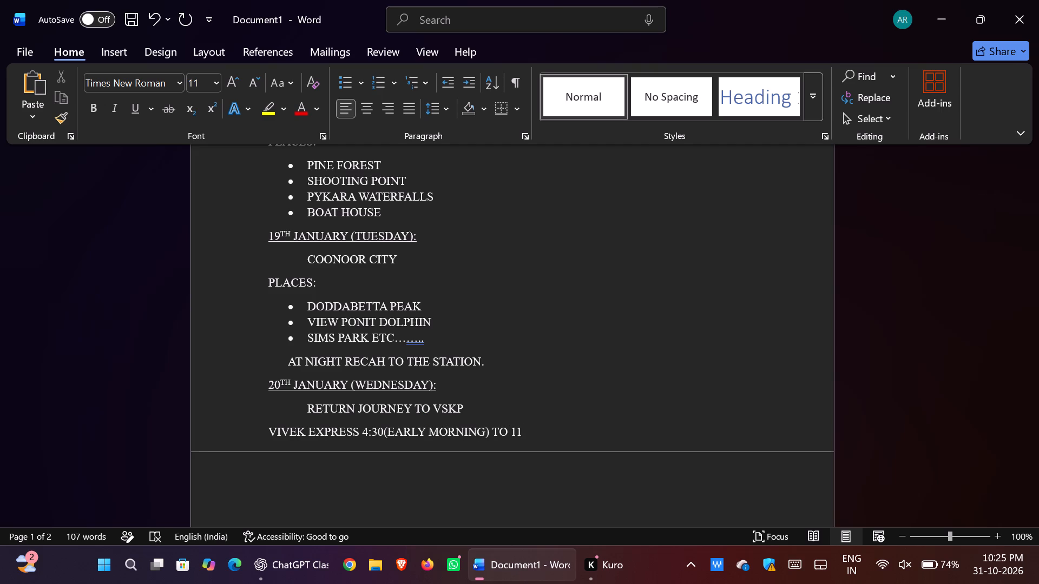
text(:00)
key(shift+parenleft)
text(SAME DAY NIGHT)
key(shift+parenright)
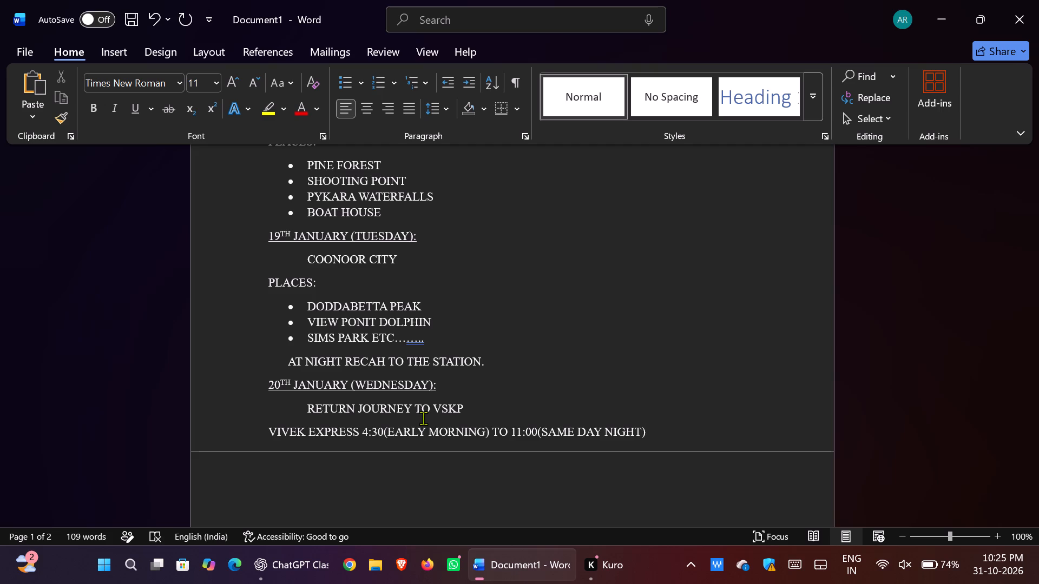
key(period)
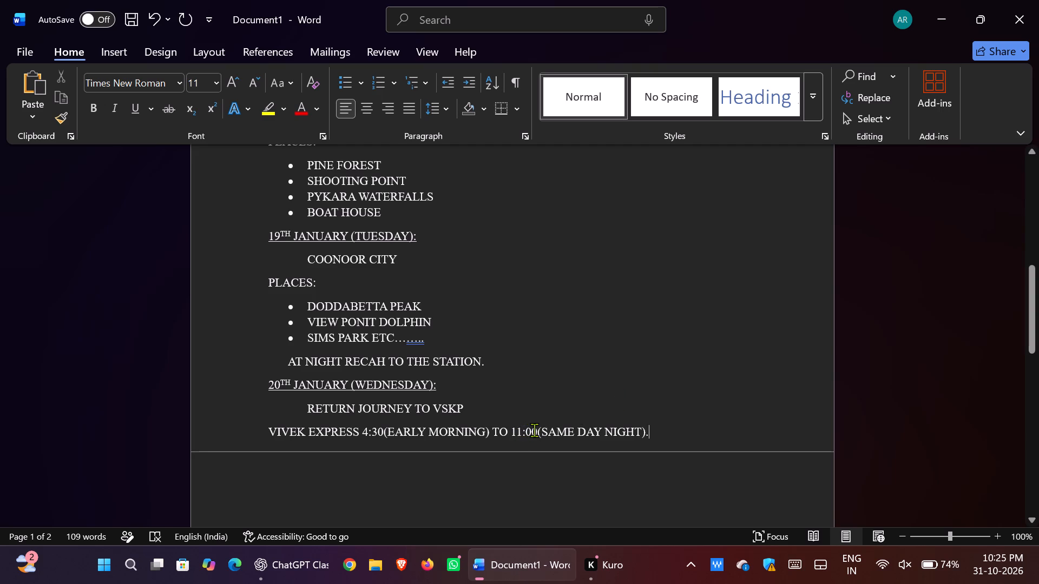
Change the night time in the 20th January VIVEK EXPRESS line to 11:30 and return to the line's end.
click(534, 430)
key(Right)
key(BackSpace)
key(BackSpace)
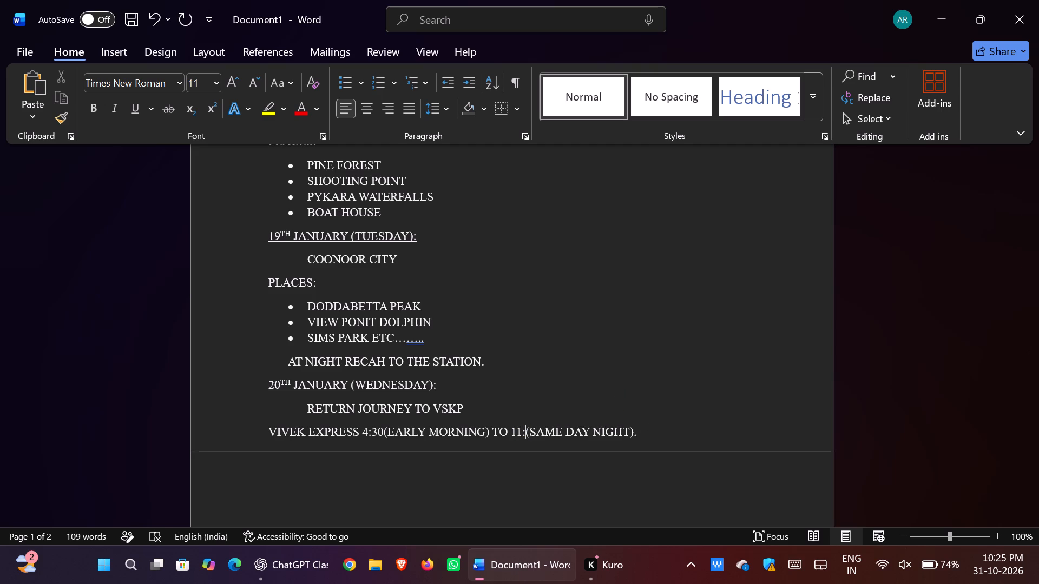
text(30)
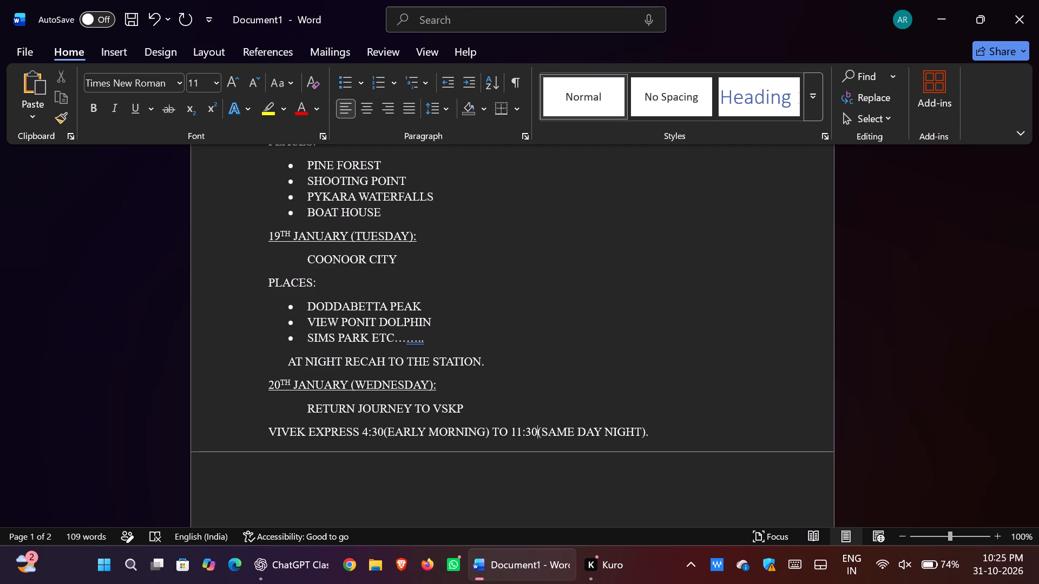
click(664, 432)
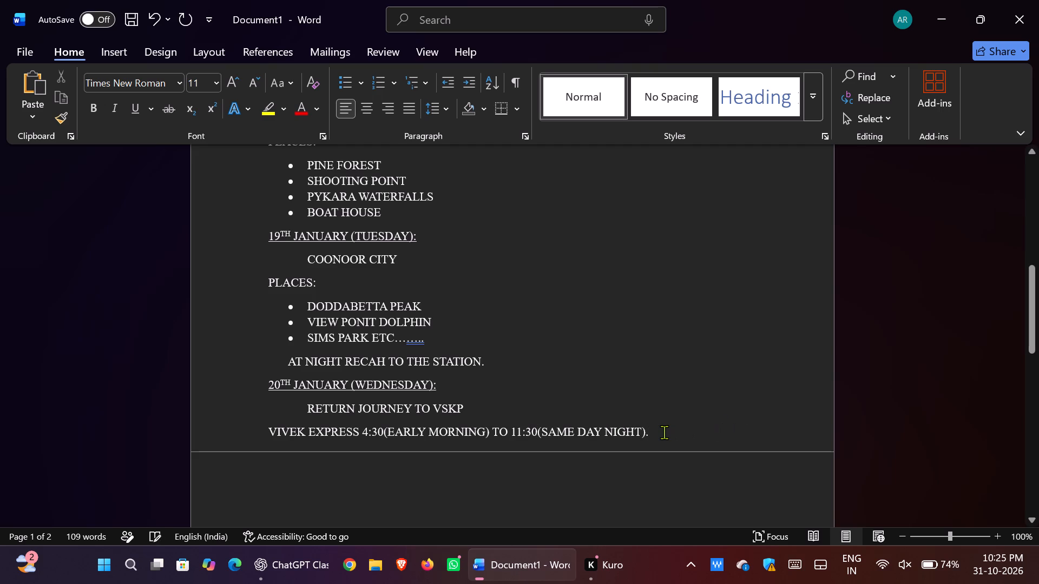
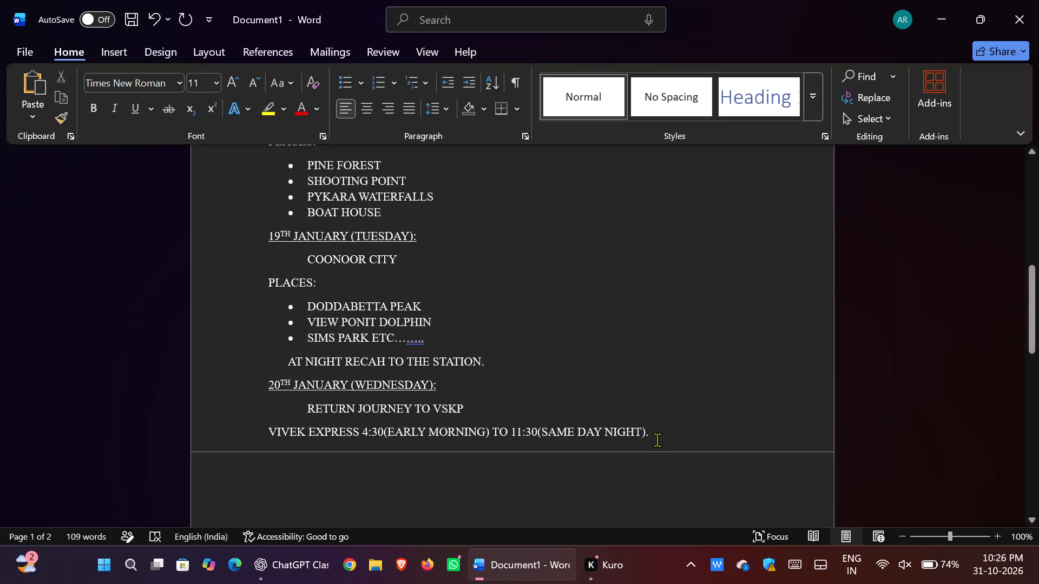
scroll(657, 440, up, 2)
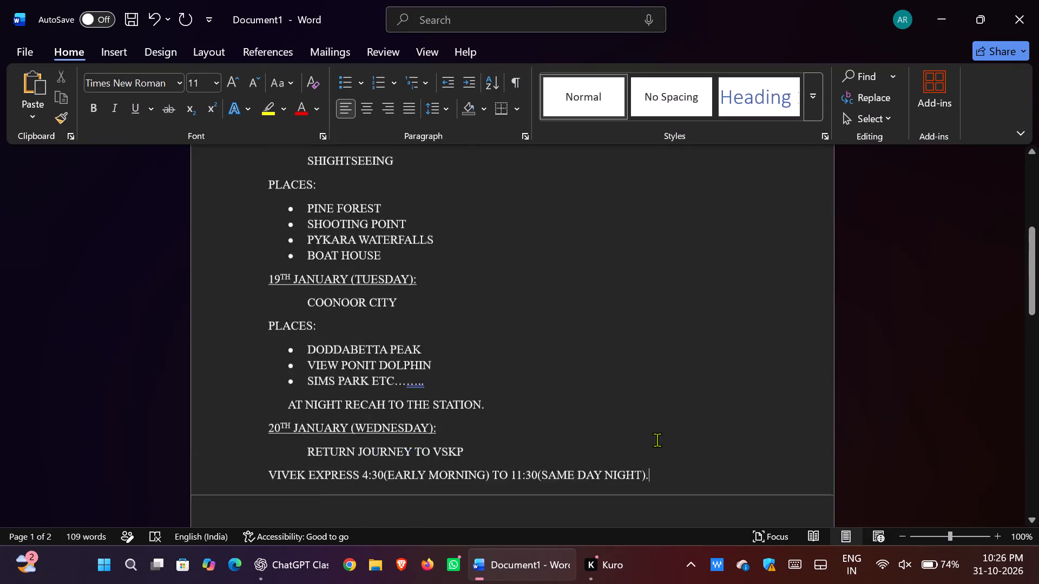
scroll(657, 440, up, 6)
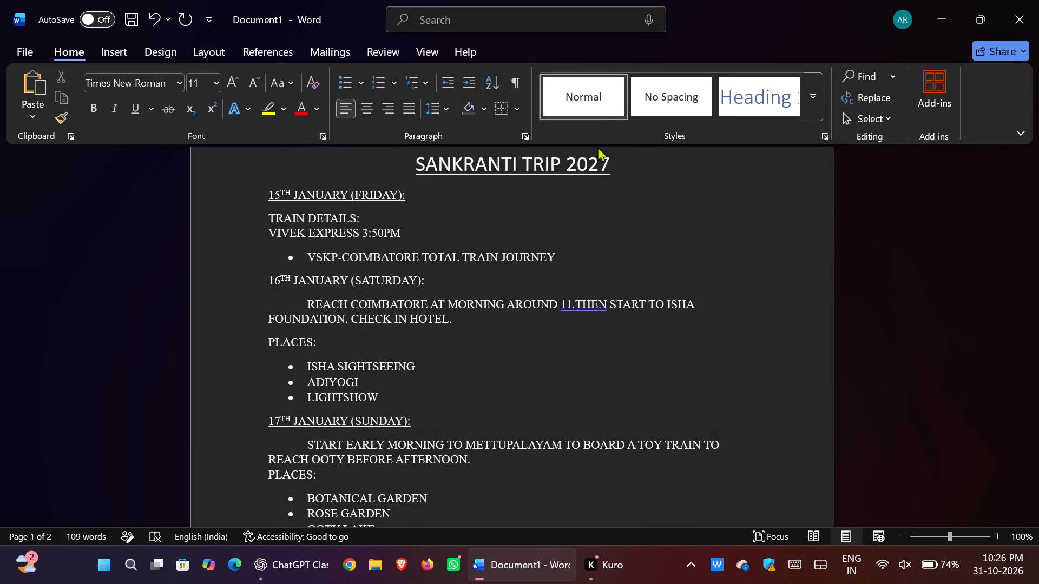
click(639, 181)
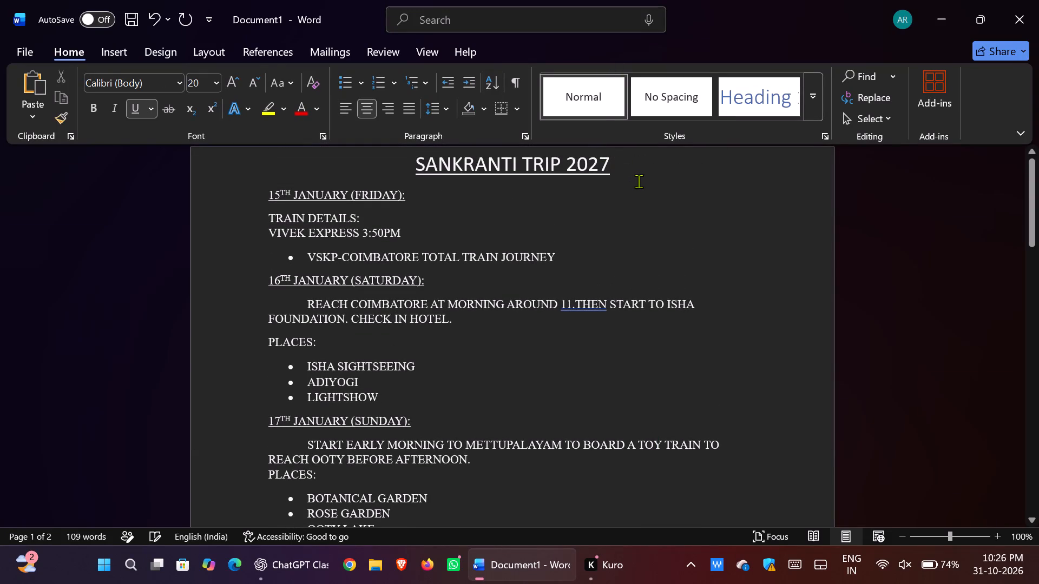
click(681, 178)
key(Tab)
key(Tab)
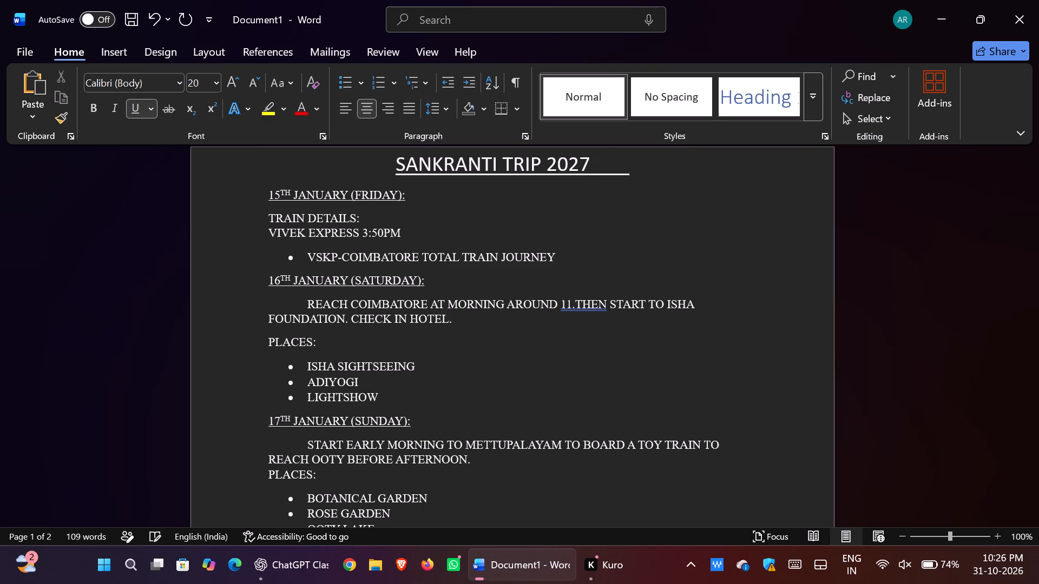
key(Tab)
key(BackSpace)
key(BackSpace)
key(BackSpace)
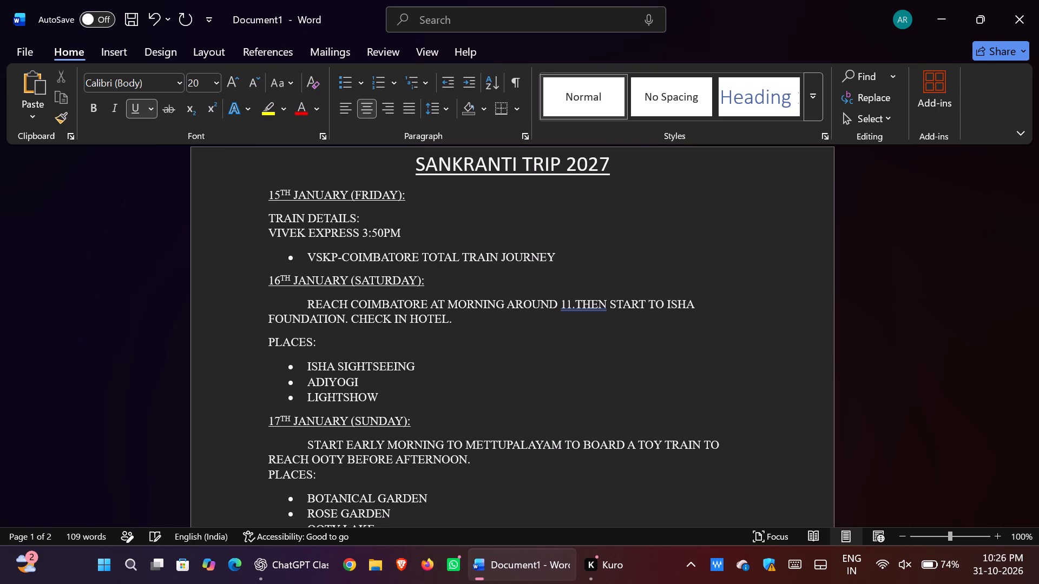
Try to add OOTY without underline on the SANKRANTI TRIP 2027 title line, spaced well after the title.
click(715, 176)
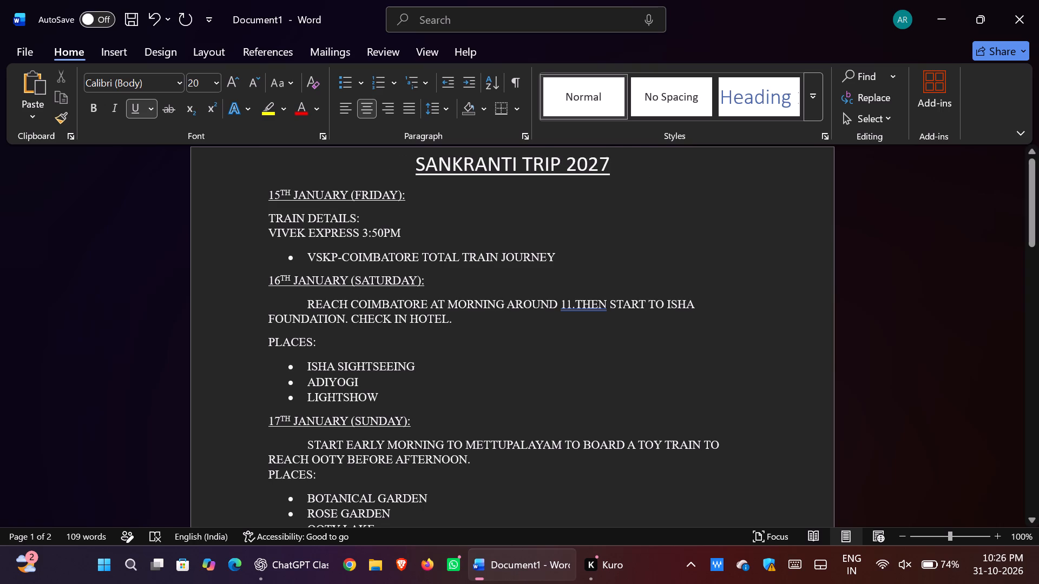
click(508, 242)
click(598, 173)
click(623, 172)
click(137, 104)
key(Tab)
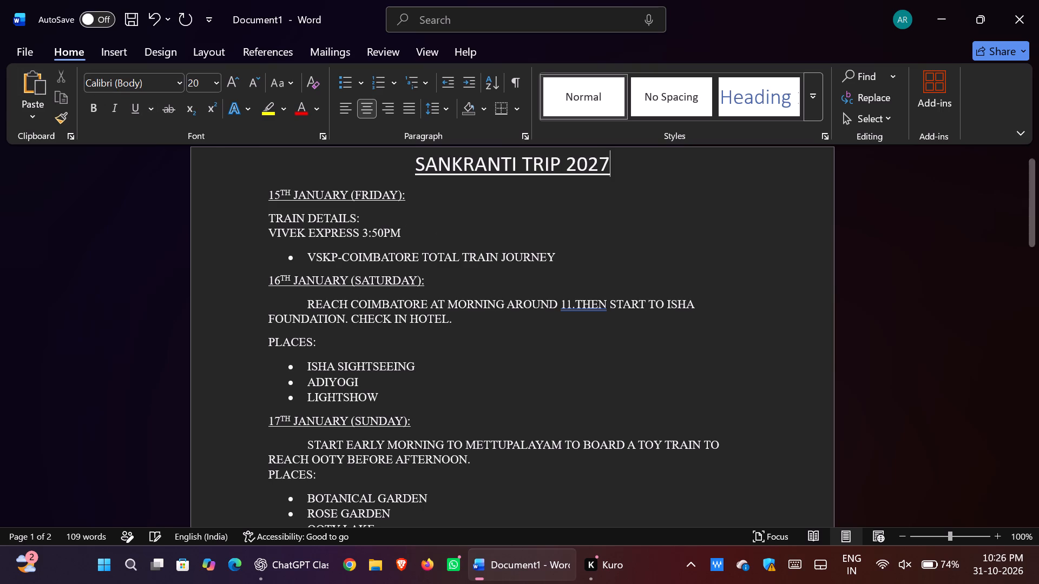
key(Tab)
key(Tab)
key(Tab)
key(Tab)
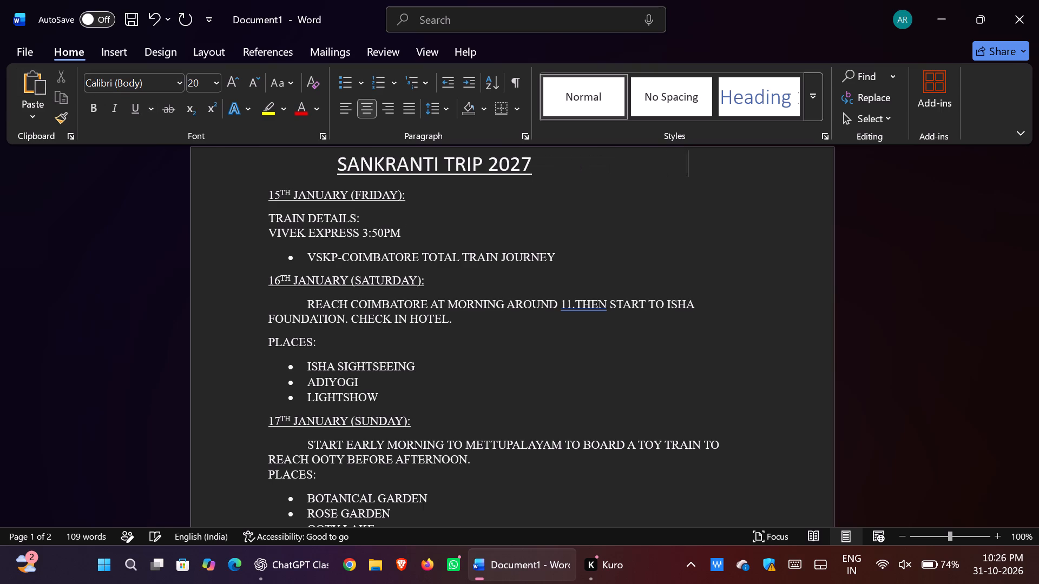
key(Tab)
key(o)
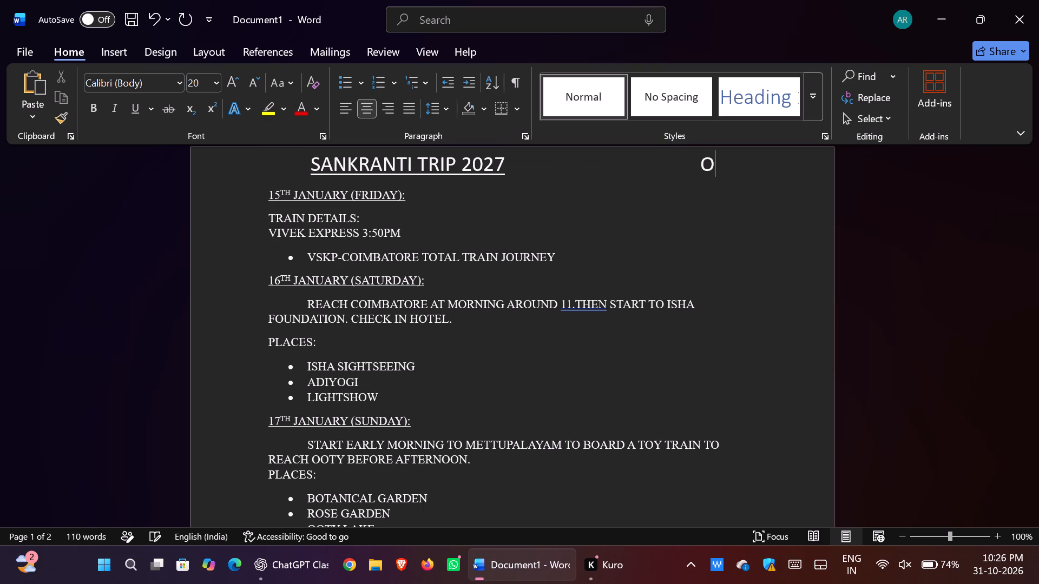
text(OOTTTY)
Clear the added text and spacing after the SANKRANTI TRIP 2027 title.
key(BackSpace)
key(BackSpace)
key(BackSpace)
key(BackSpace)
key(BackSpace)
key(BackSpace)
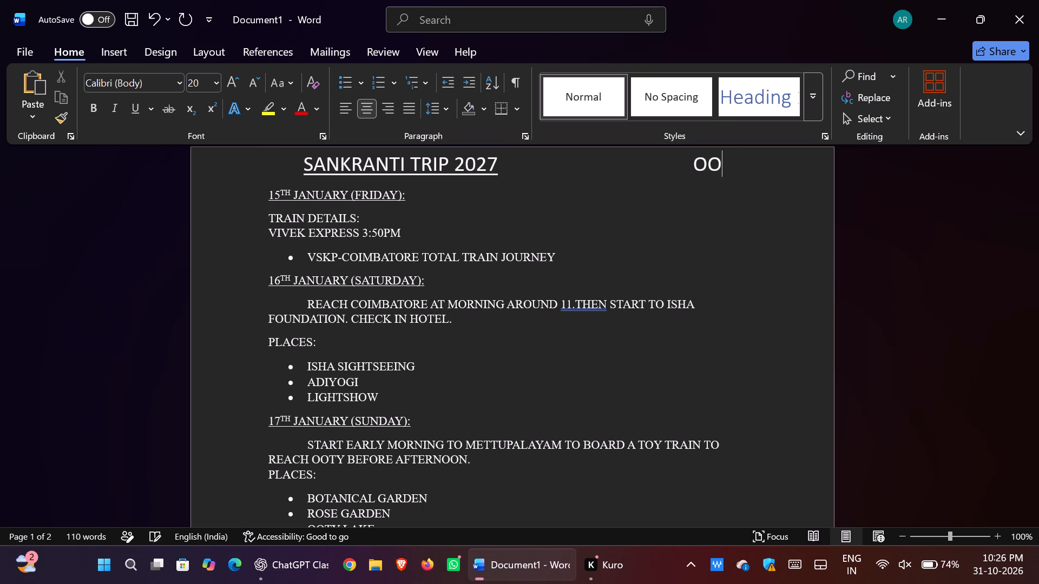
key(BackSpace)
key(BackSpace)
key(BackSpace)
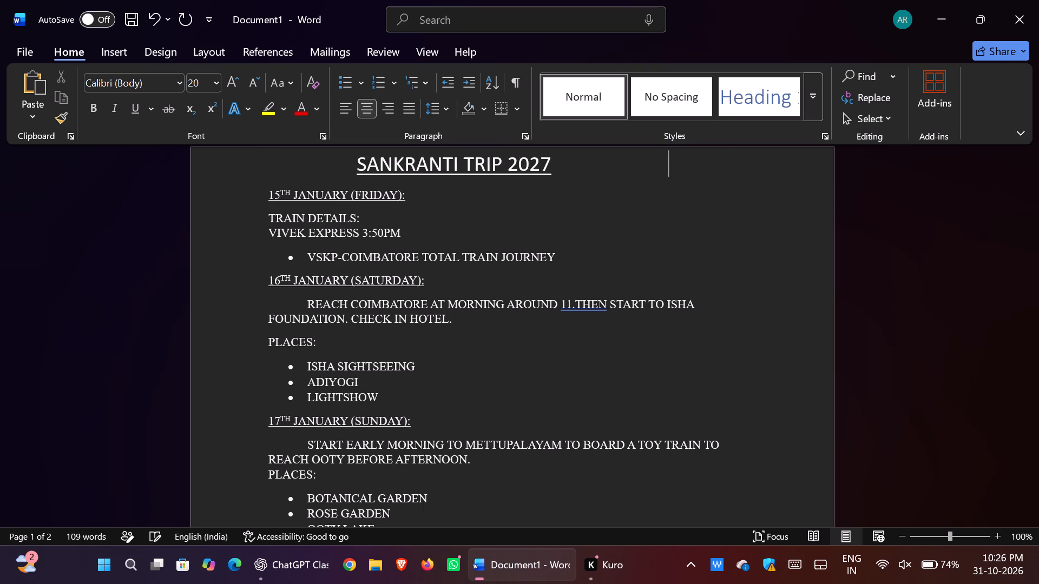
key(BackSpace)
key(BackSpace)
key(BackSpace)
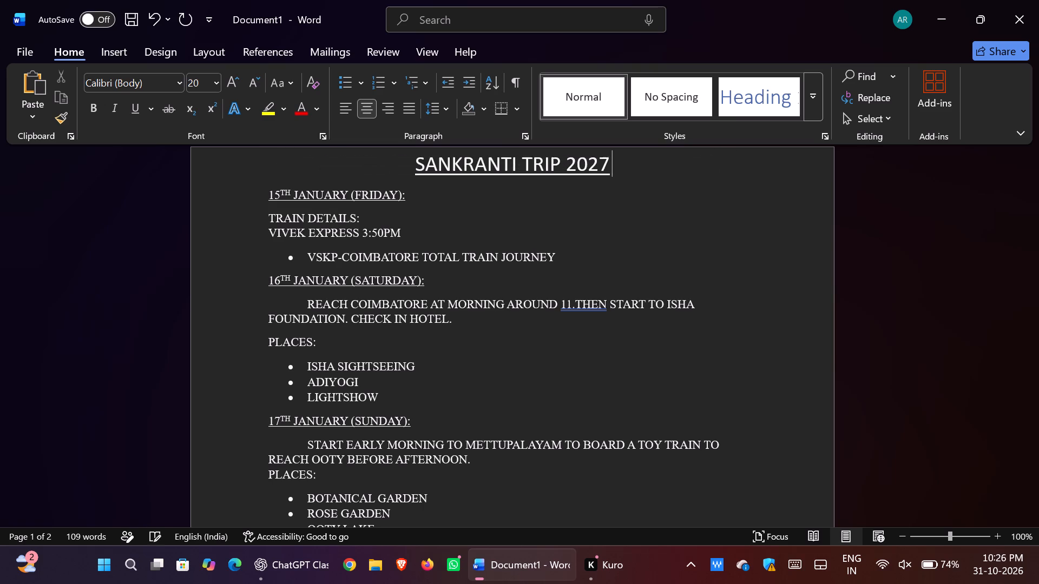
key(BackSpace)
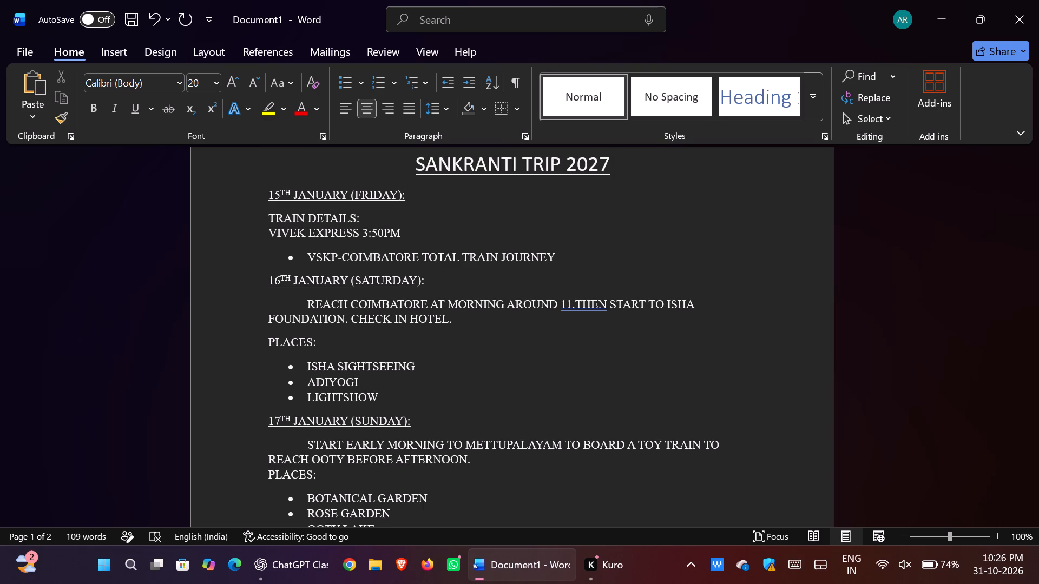
Copy the whole itinerary, from the SANKRANTI TRIP 2027 title through the 20th January VIVEK EXPRESS line.
scroll(537, 422, down, 1)
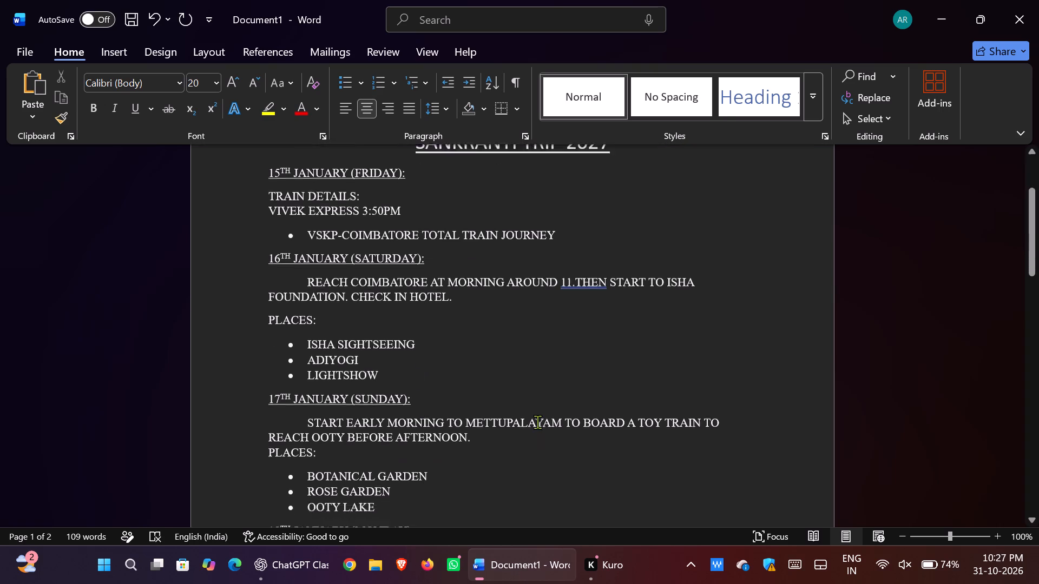
scroll(537, 422, down, 4)
scroll(537, 422, up, 11)
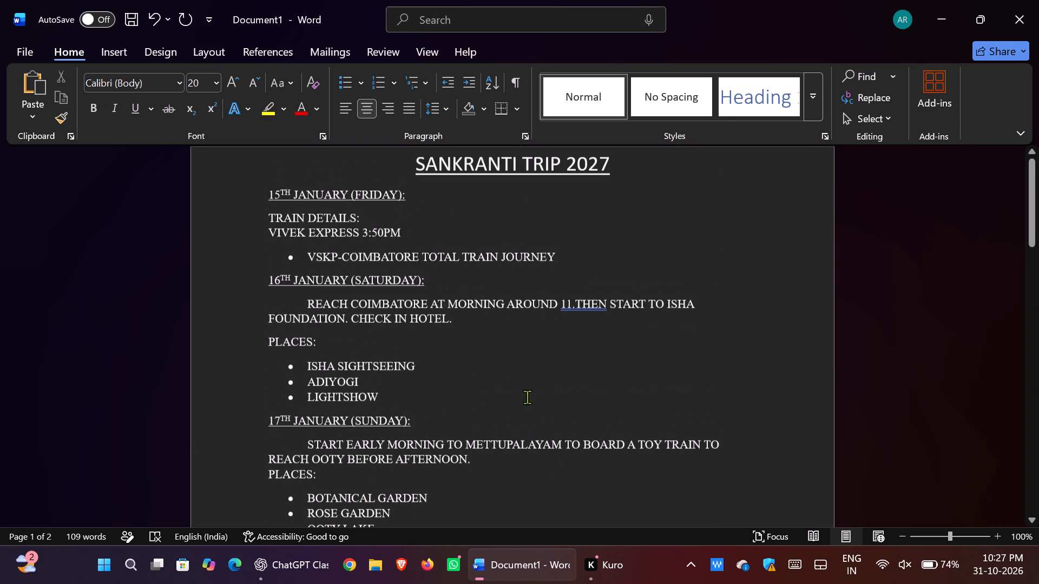
scroll(458, 312, up, 1)
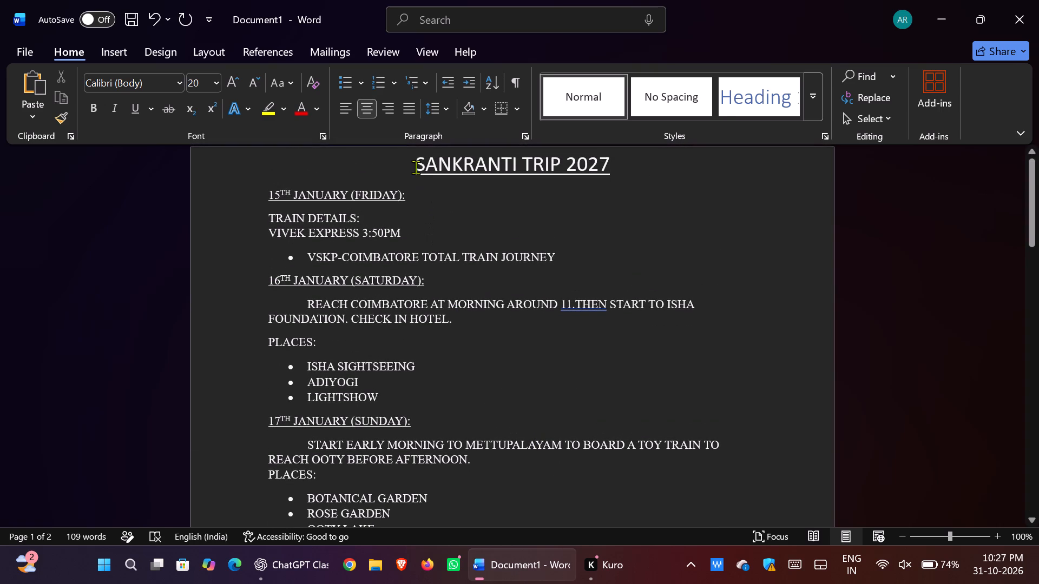
drag(416, 164, 499, 379)
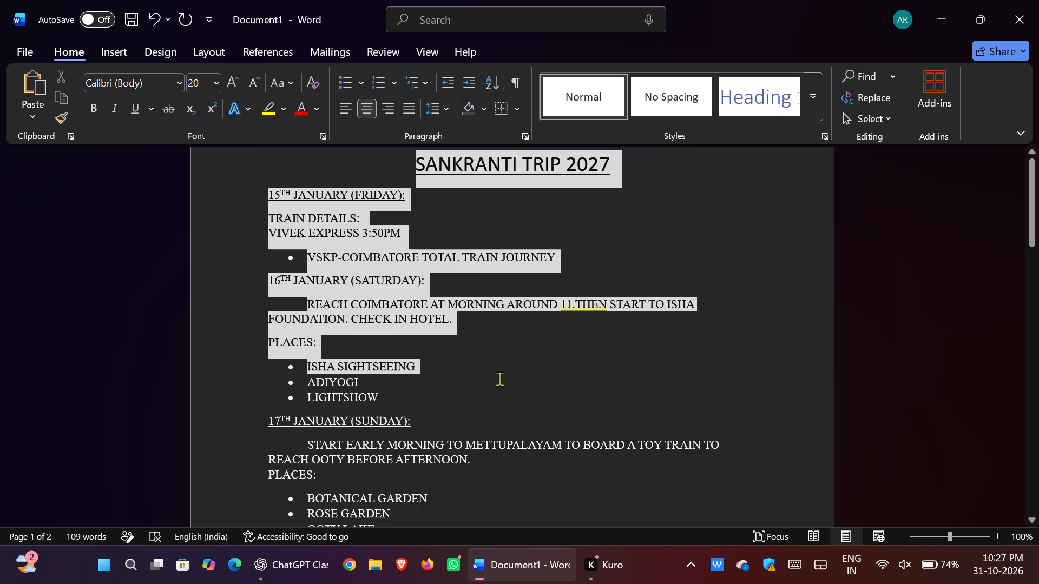
drag(499, 379, 714, 196)
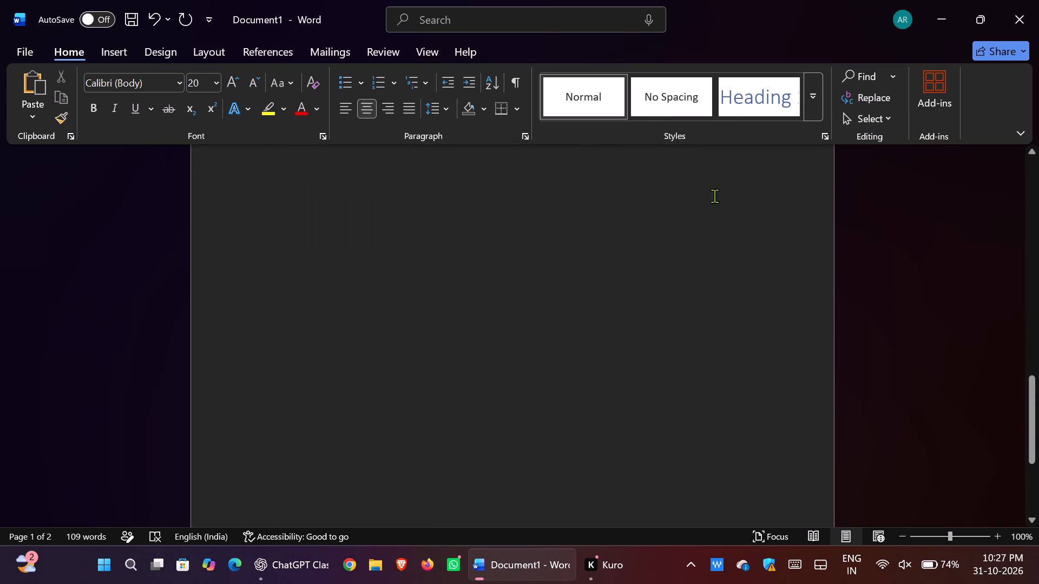
drag(714, 196, 680, 442)
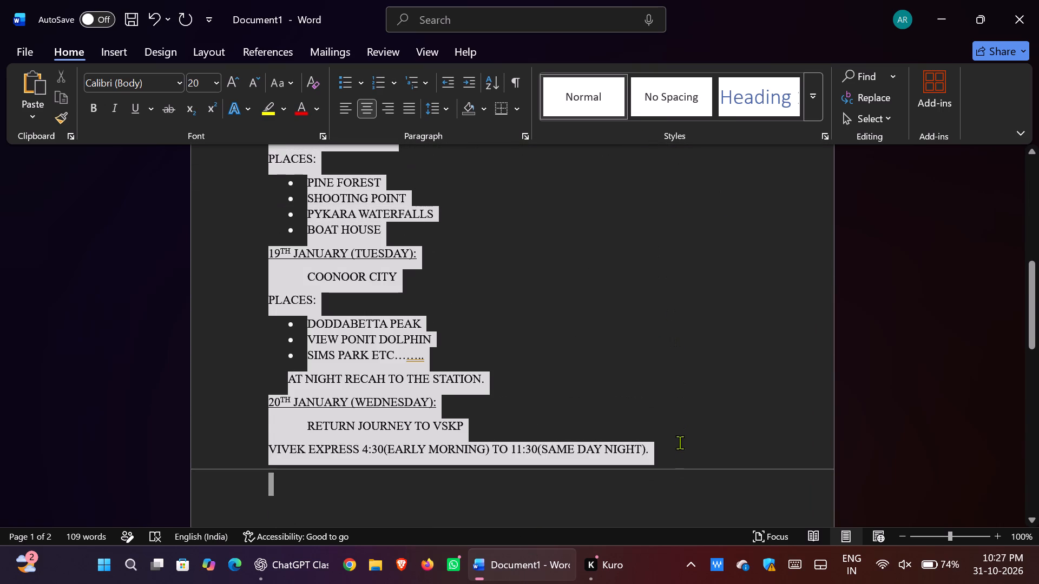
drag(680, 442, 676, 448)
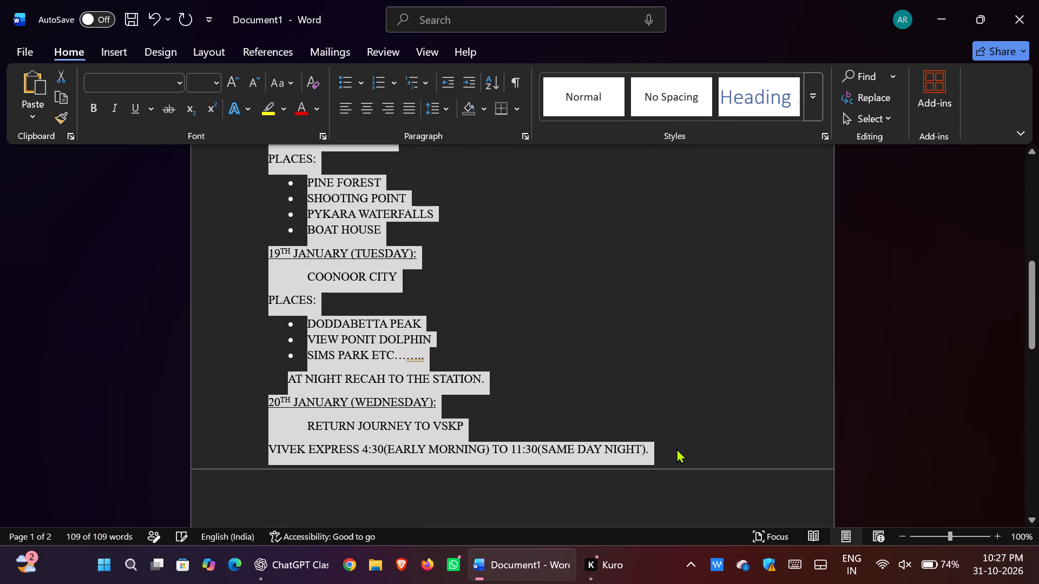
key(ctrl+c)
click(676, 448)
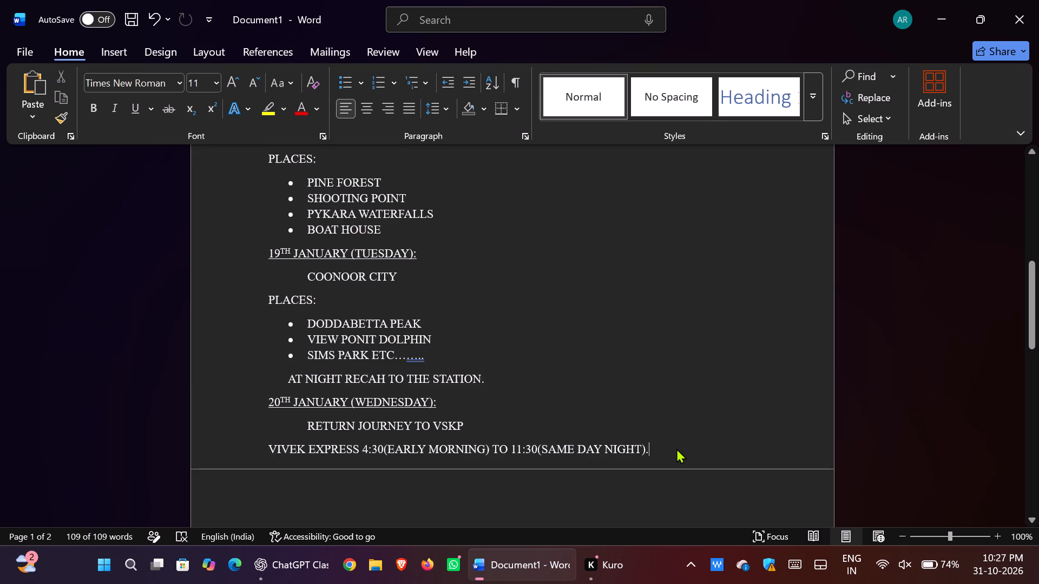
click(324, 561)
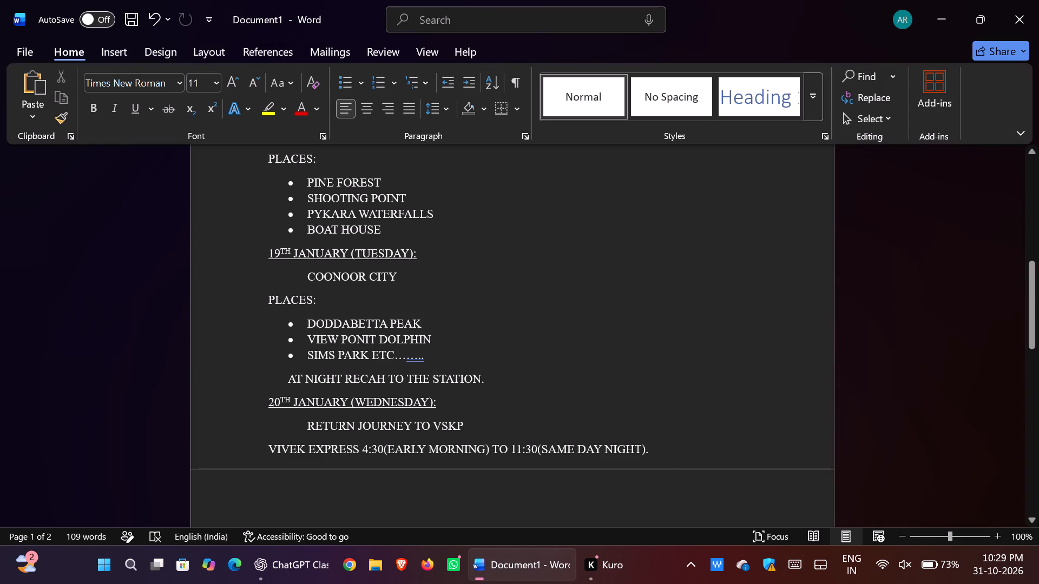
click(632, 499)
key(ctrl+v)
Indent the pasted Telugu title సంక్రాంతి ట్రిప్ – 2027 by four tab stops towards the page centre.
scroll(632, 499, up, 1)
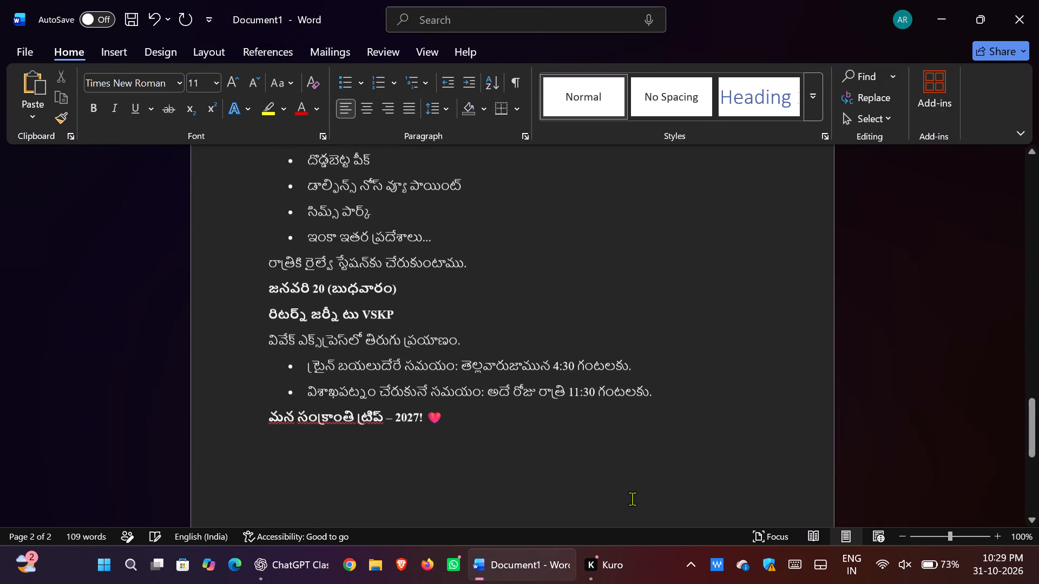
scroll(632, 499, up, 4)
scroll(632, 499, down, 1)
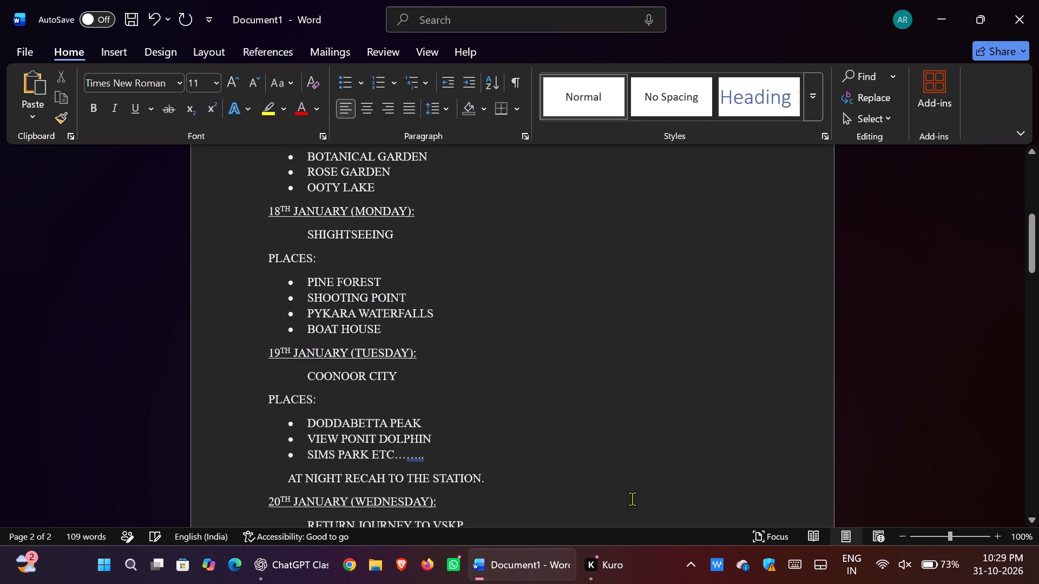
scroll(632, 499, down, 3)
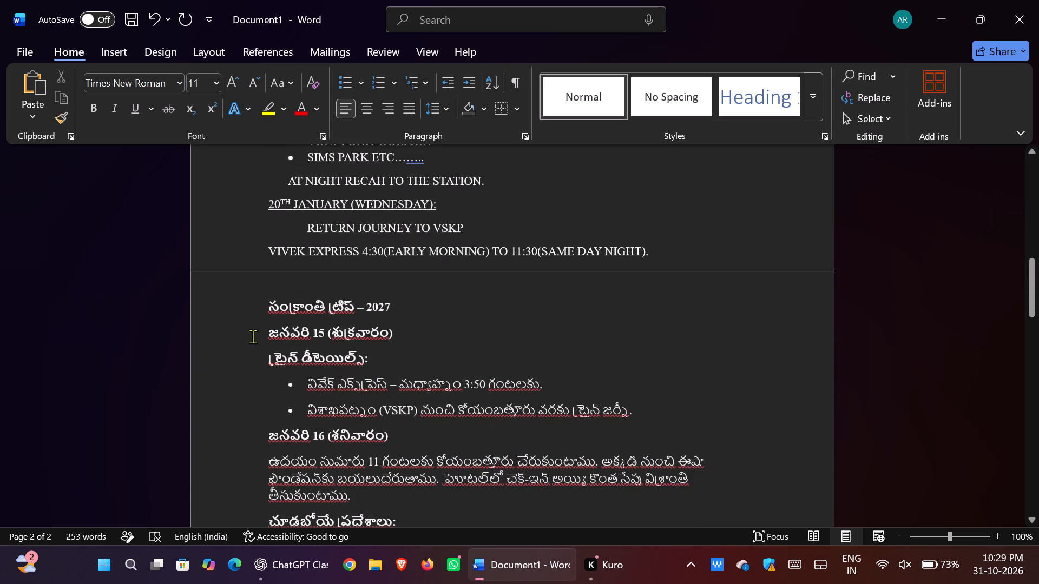
click(267, 309)
key(Tab)
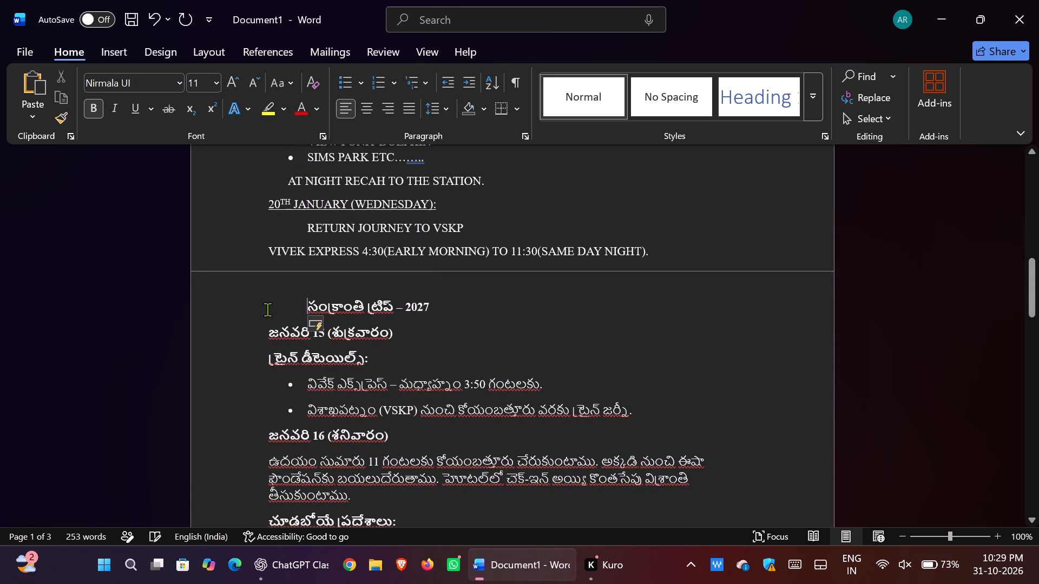
key(Tab)
key(Tab)
key(Tab)
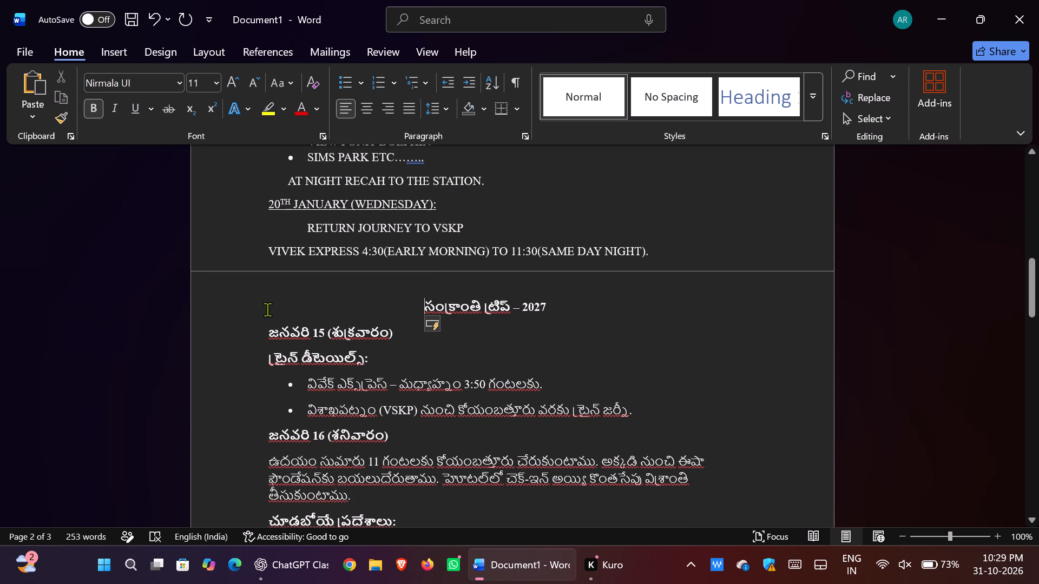
key(Tab)
key(BackSpace)
Set the font size of the Telugu title సంక్రాంతి ట్రిప్ – 2027 to 14.
drag(423, 310, 540, 301)
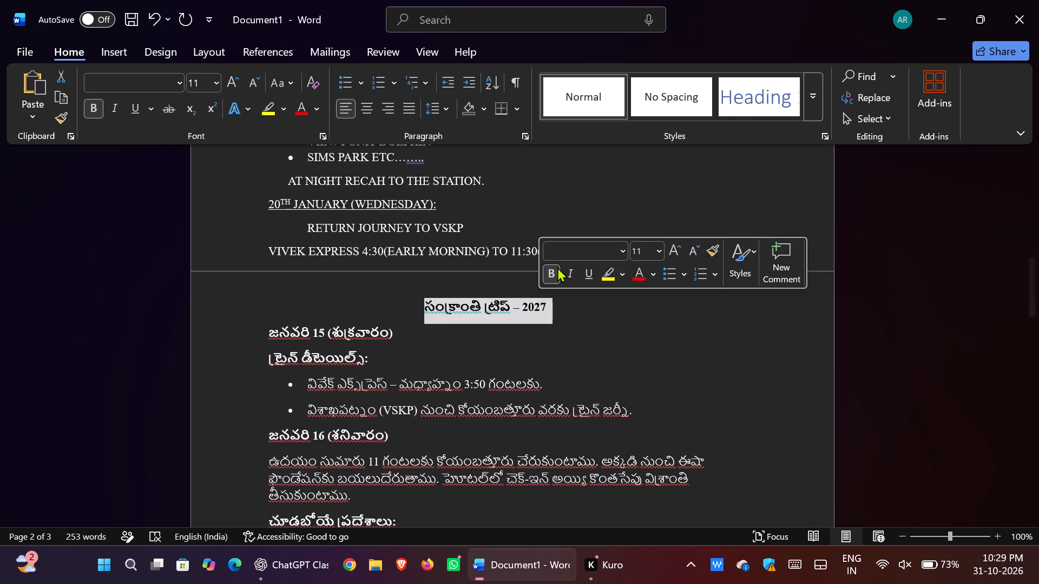
click(552, 268)
click(552, 268)
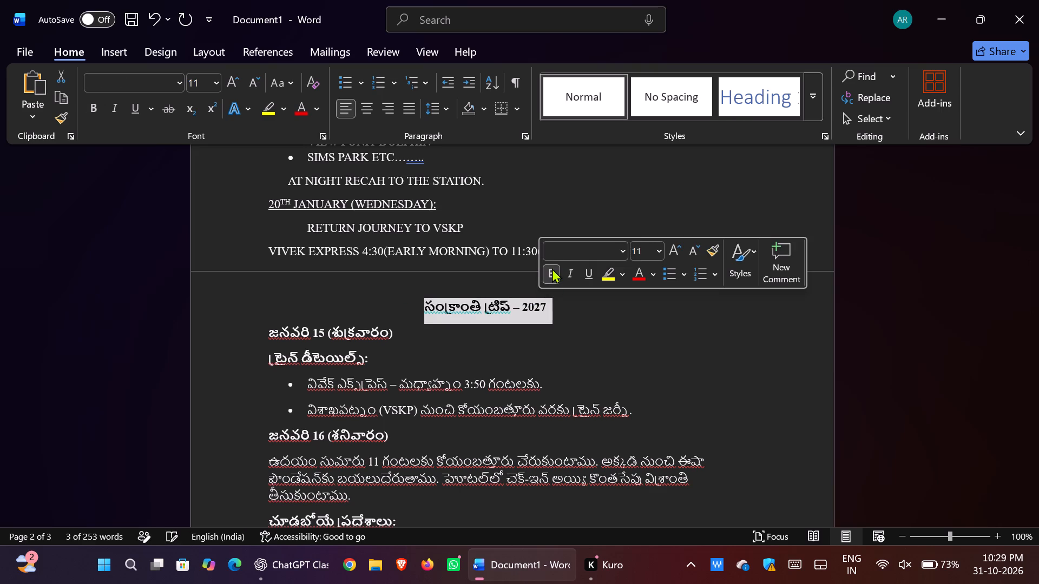
click(660, 254)
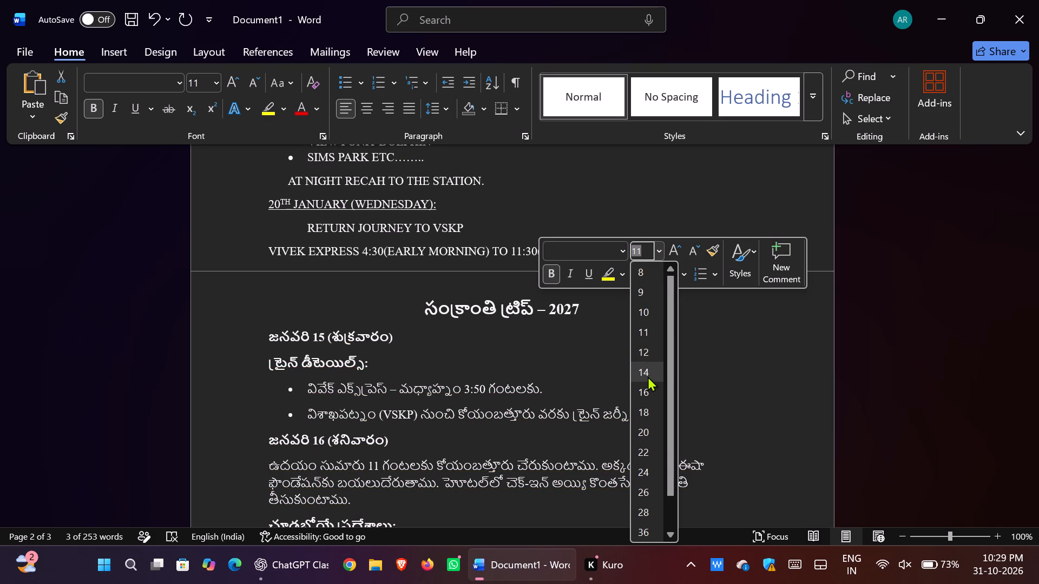
click(648, 376)
double_click(648, 376)
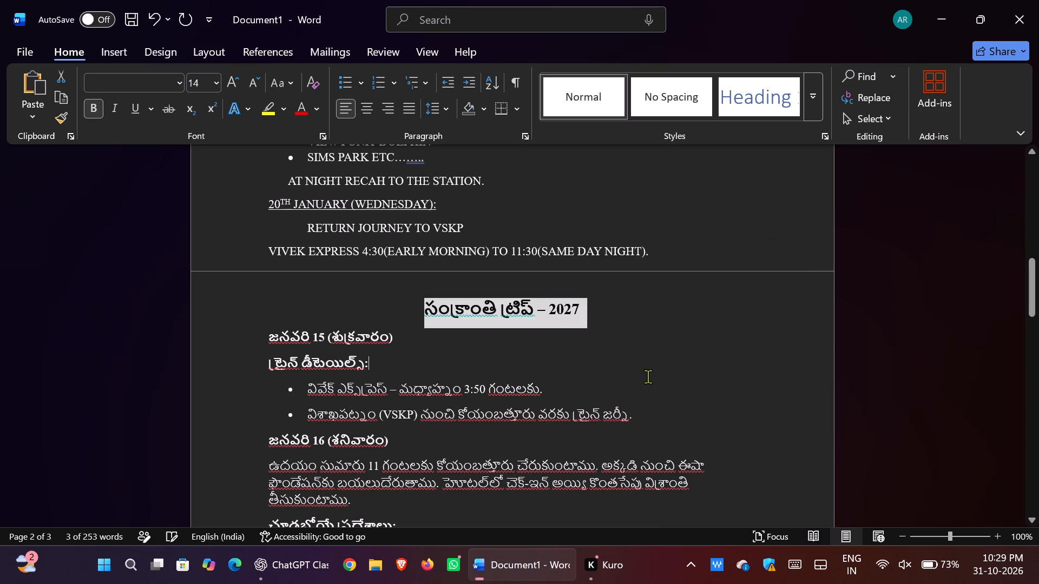
Look through the pasted Telugu itinerary and place the cursor at the end of its closing line, after the heart.
scroll(648, 376, down, 4)
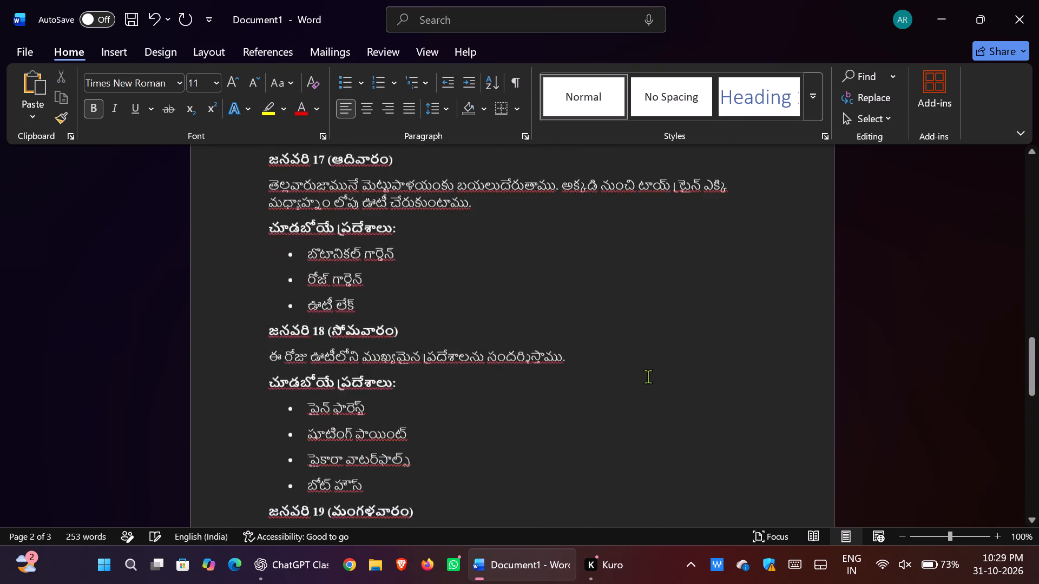
scroll(648, 376, down, 2)
scroll(648, 376, up, 2)
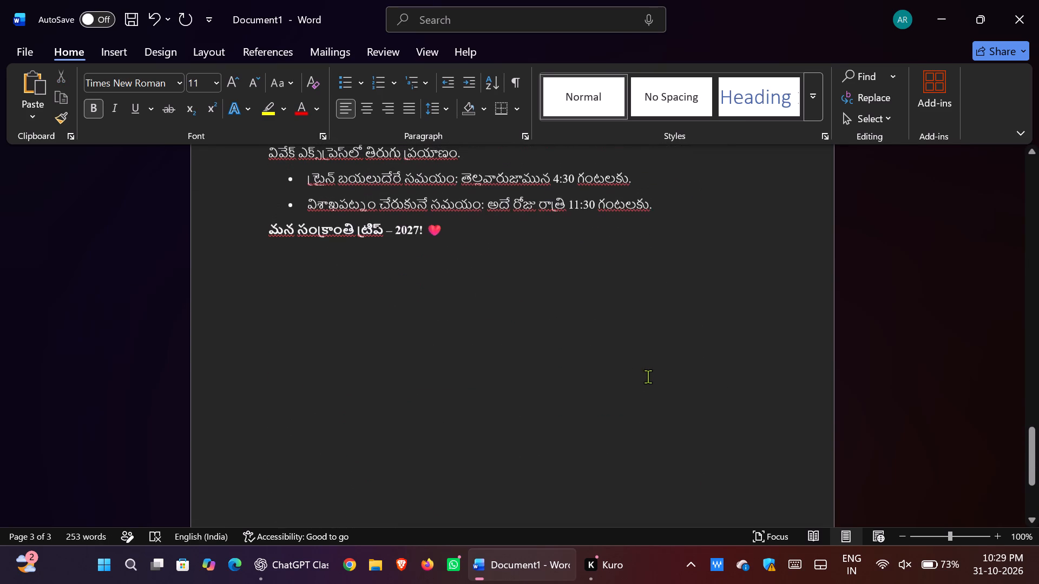
click(459, 243)
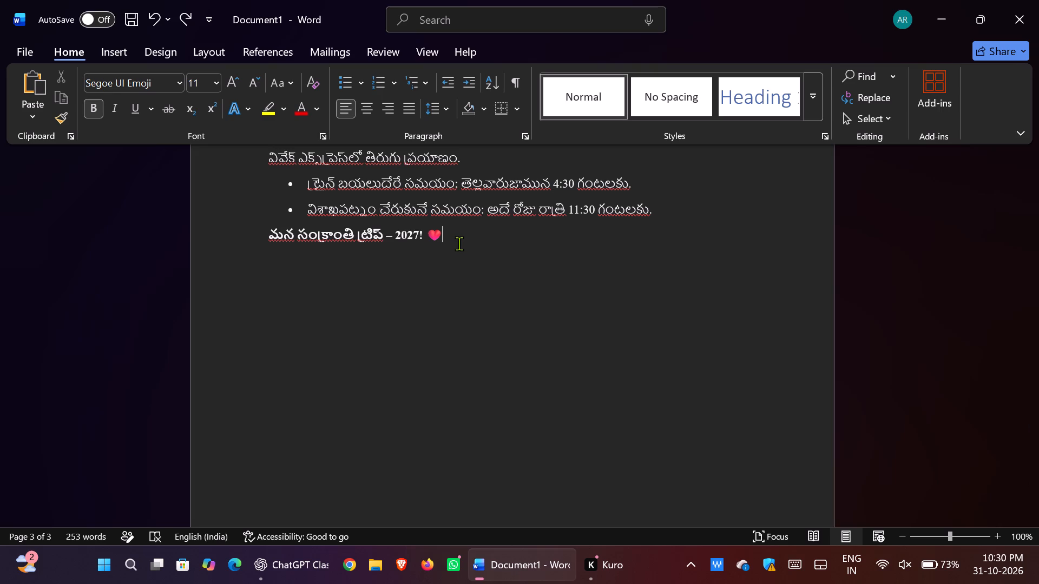
scroll(459, 243, up, 3)
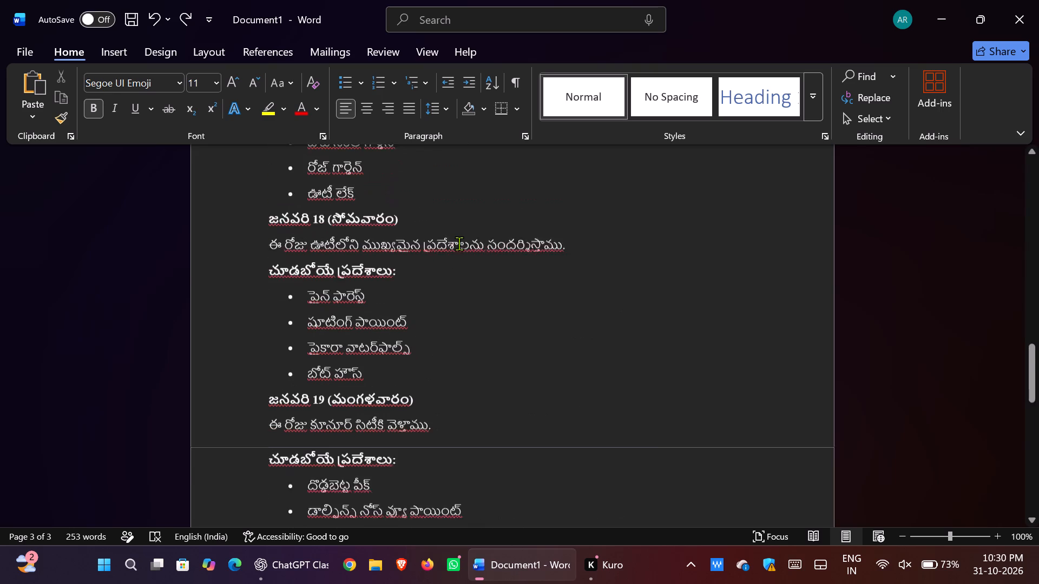
Copy the entire contents of the Word document, covering both the English and Telugu Sankranti Trip 2027 itineraries.
scroll(459, 243, up, 1)
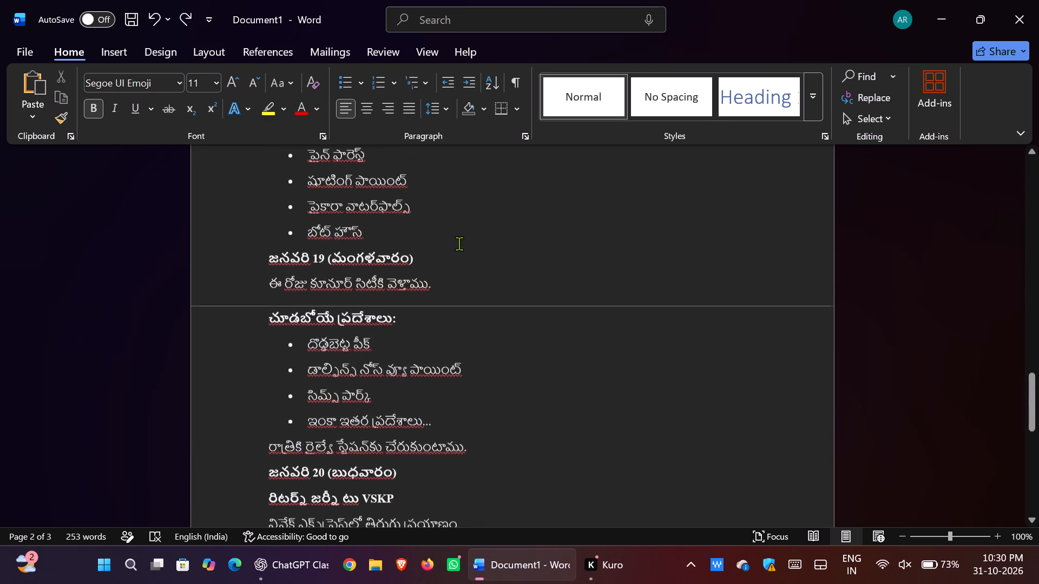
scroll(459, 243, up, 12)
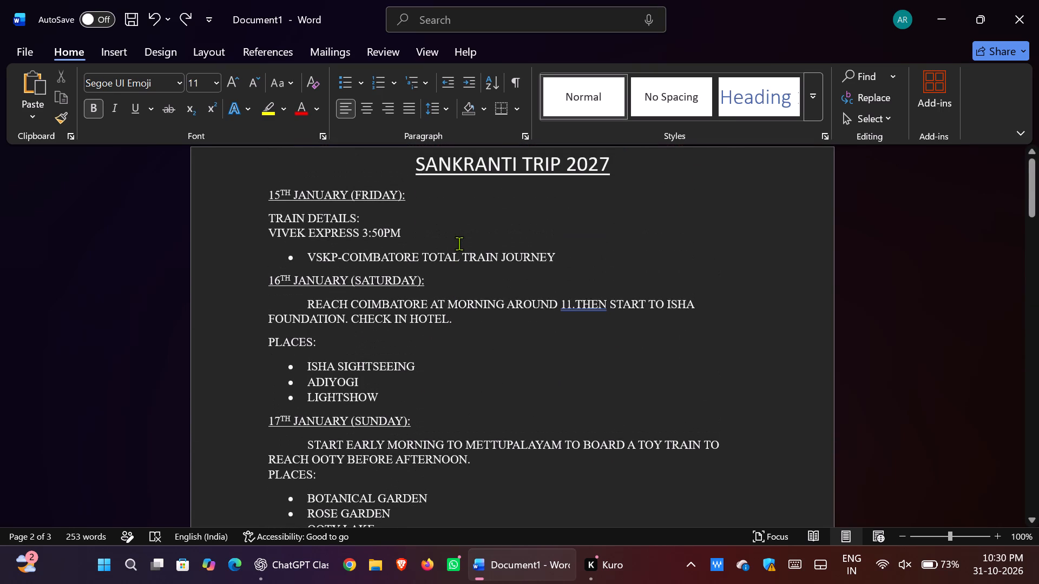
scroll(459, 243, up, 2)
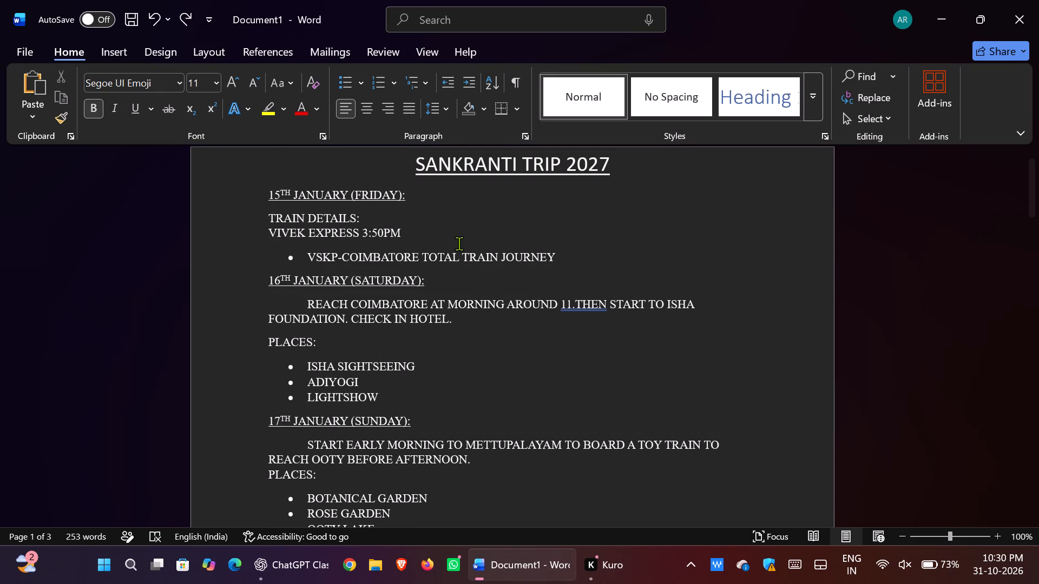
click(464, 301)
key(ctrl+a)
key(ctrl+c)
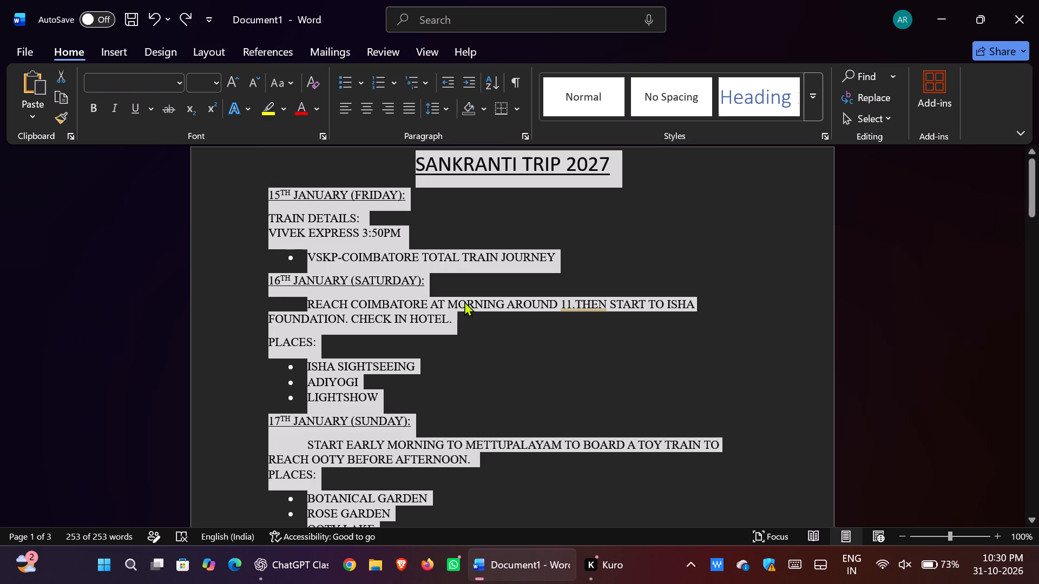
click(502, 399)
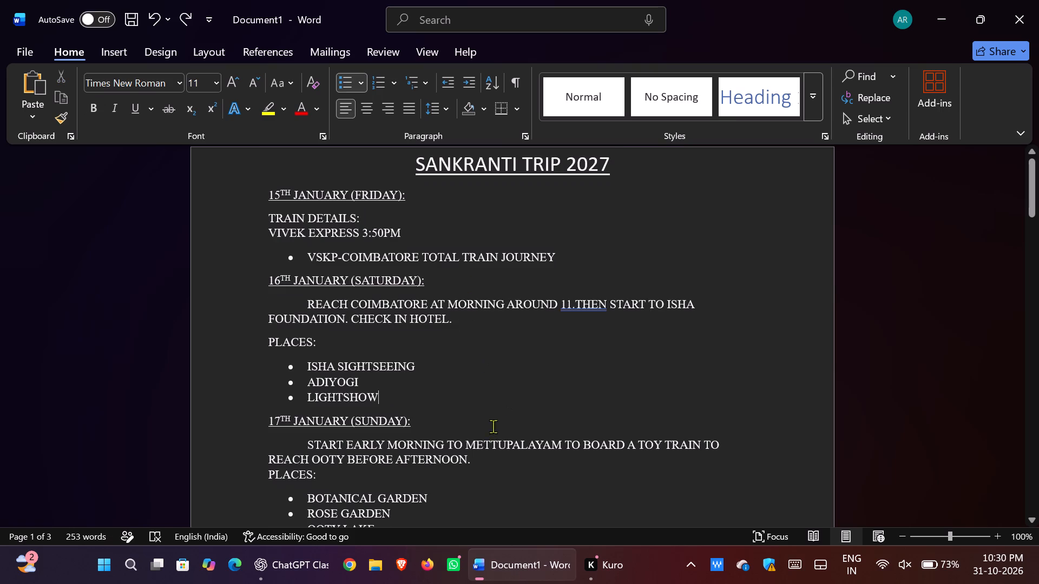
Switch to WhatsApp with the full itinerary text copied.
click(453, 572)
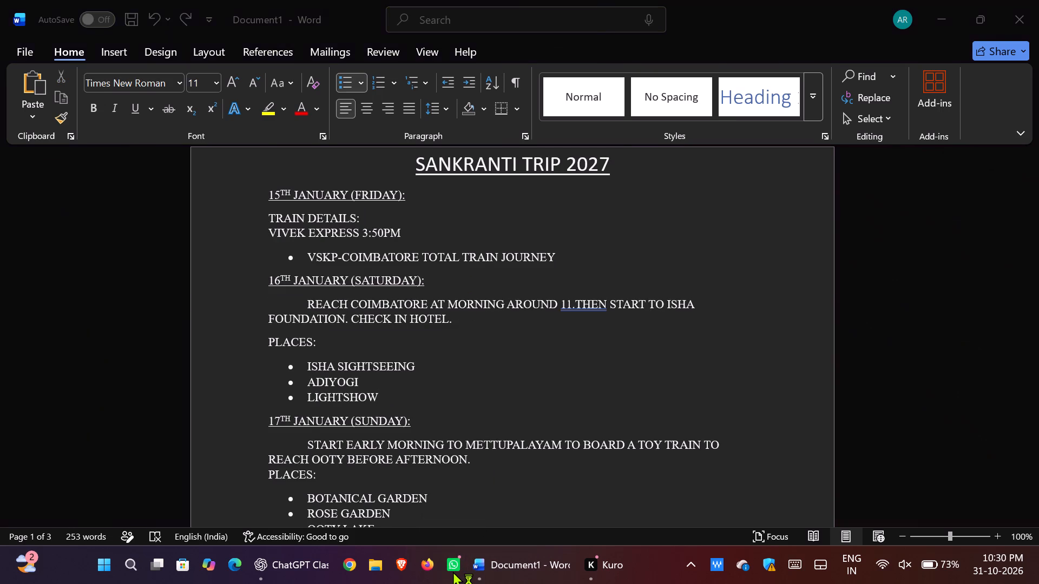
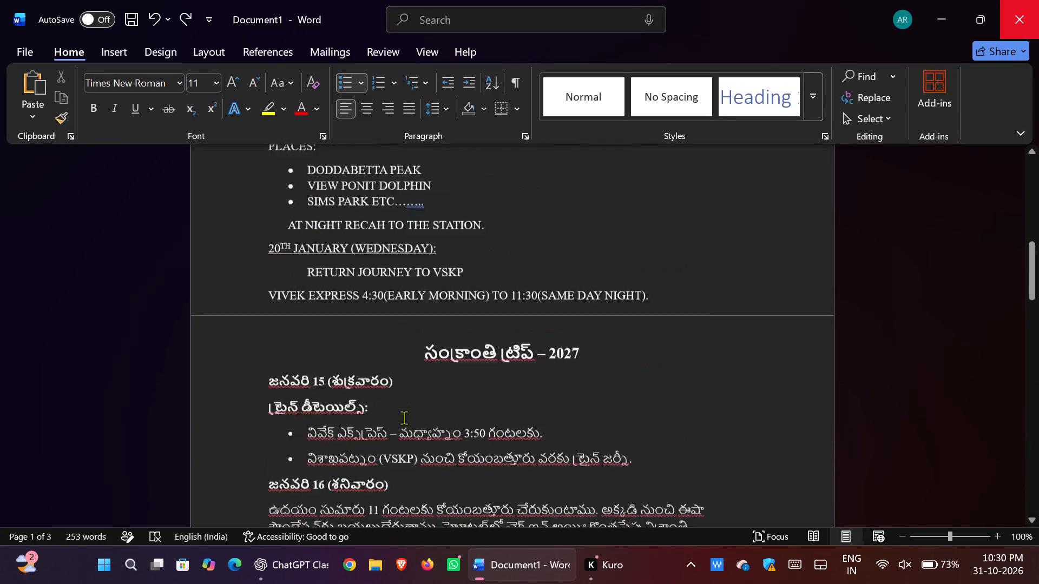
Look through the English and Telugu itineraries in the document from the last page back to the SANKRANTI TRIP 2027 title.
scroll(404, 417, up, 1)
scroll(404, 417, down, 20)
scroll(404, 417, up, 3)
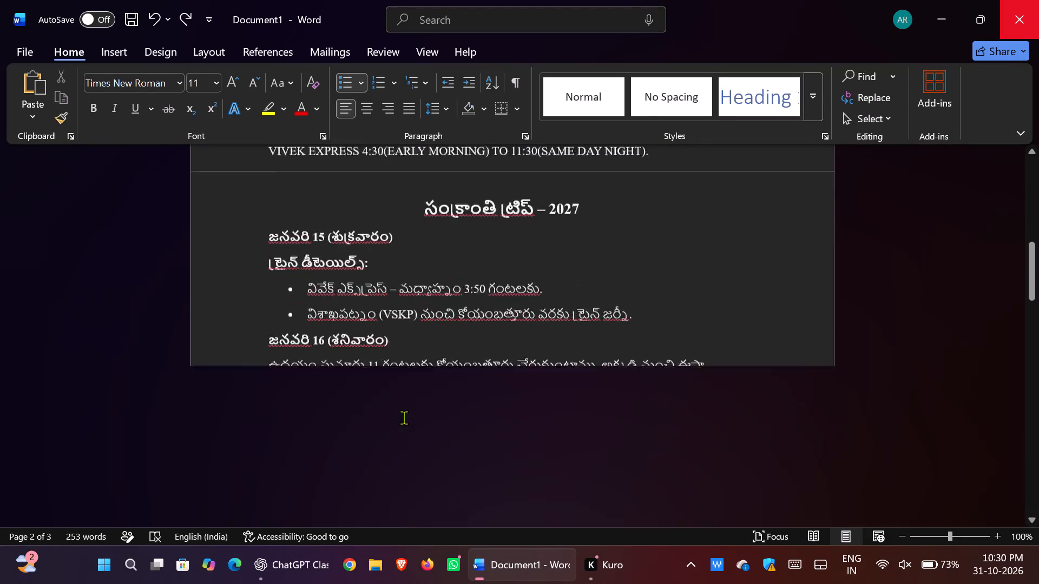
scroll(404, 417, down, 7)
scroll(418, 388, up, 1)
scroll(418, 388, down, 1)
scroll(418, 388, up, 1)
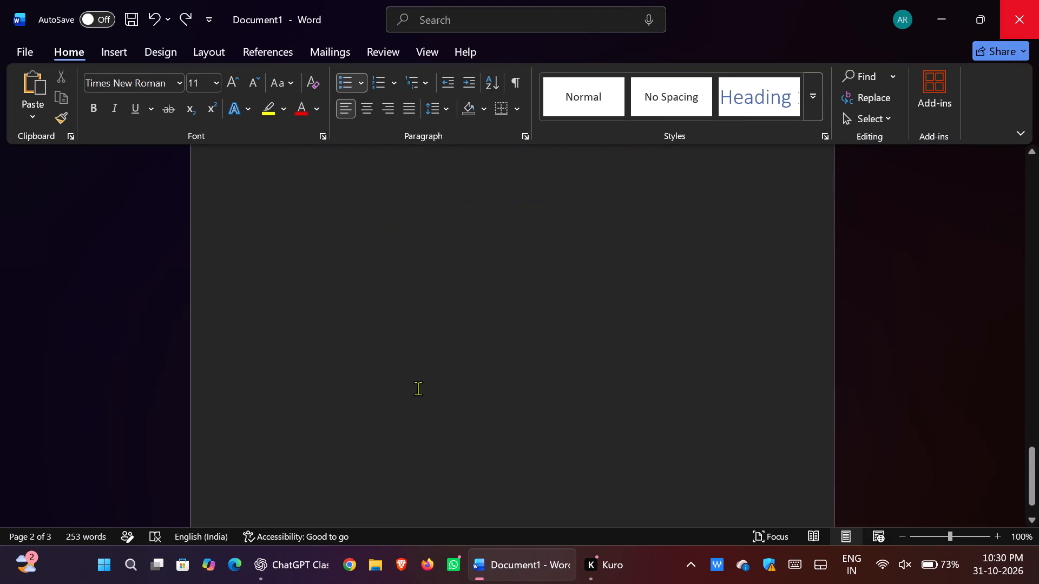
scroll(418, 388, up, 11)
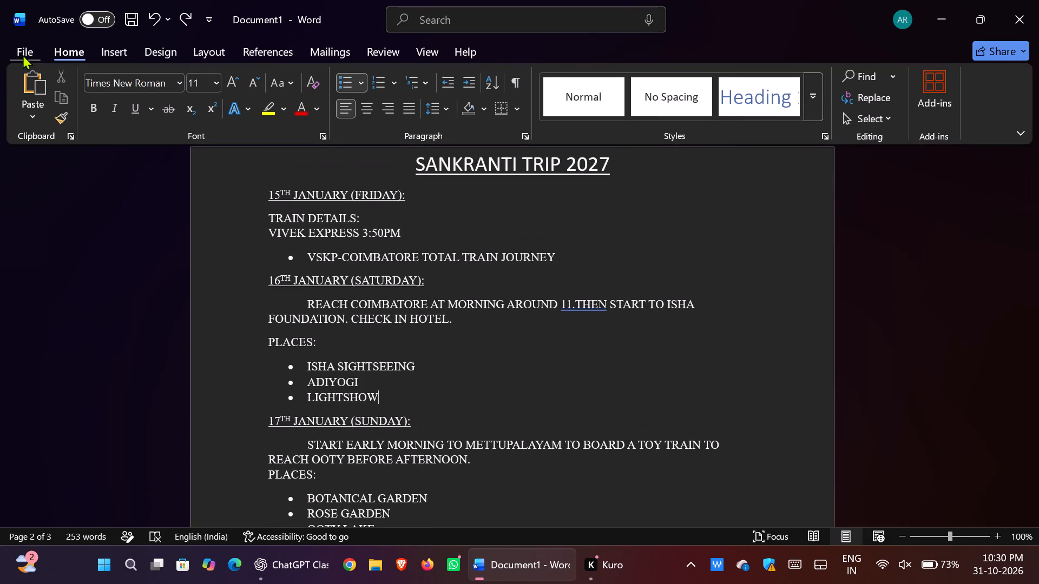
Save the document as a PDF named SANKRANTI TRIP 2027 in the ABHI folder on the Desktop.
click(23, 50)
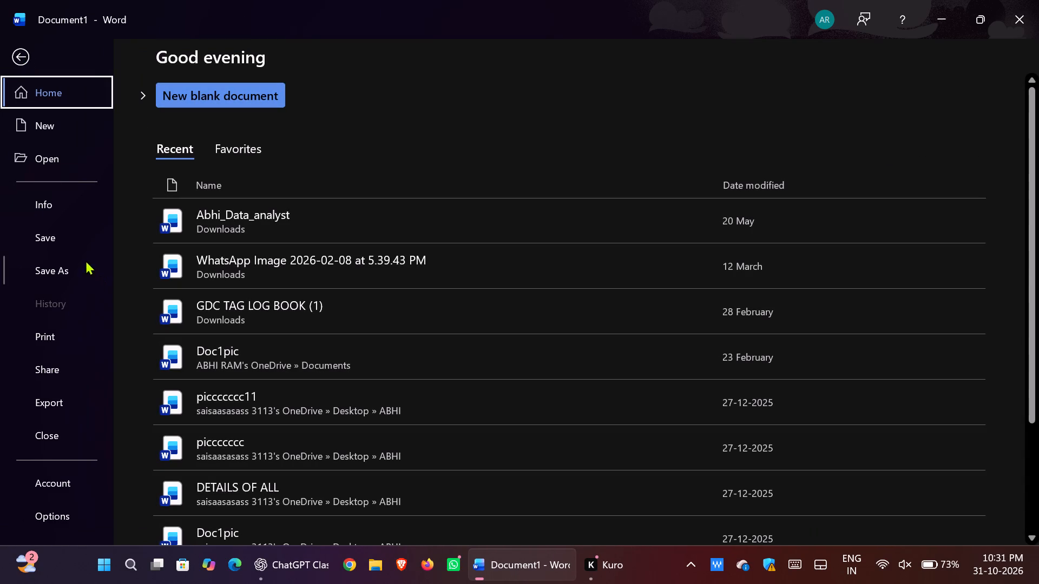
click(66, 242)
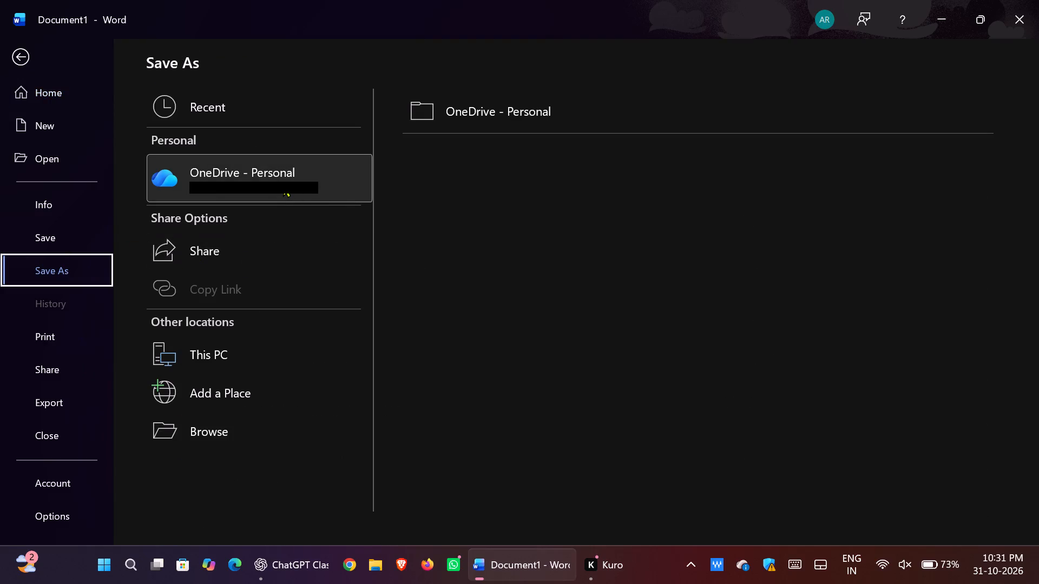
double_click(283, 182)
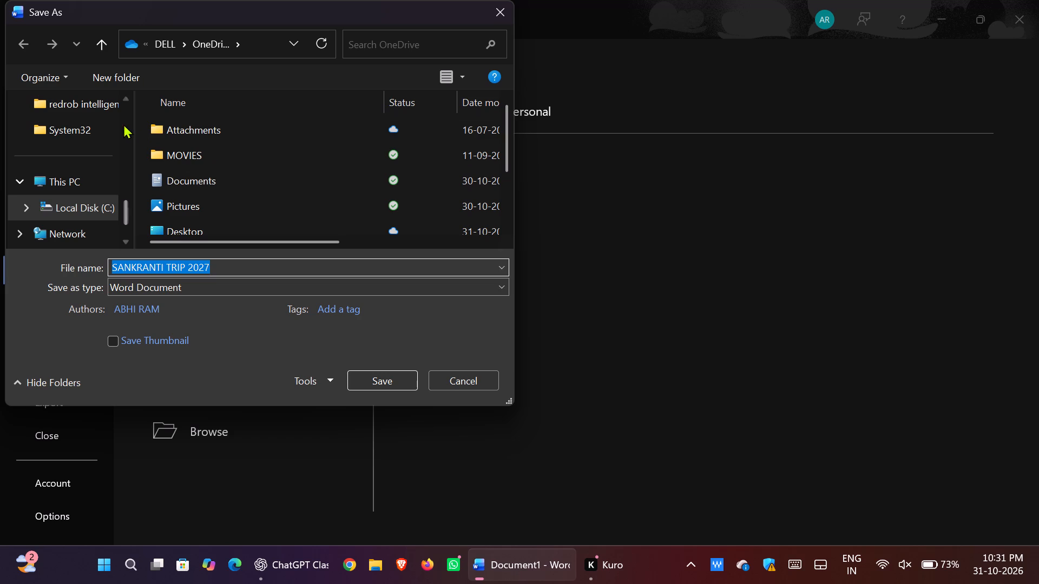
click(103, 135)
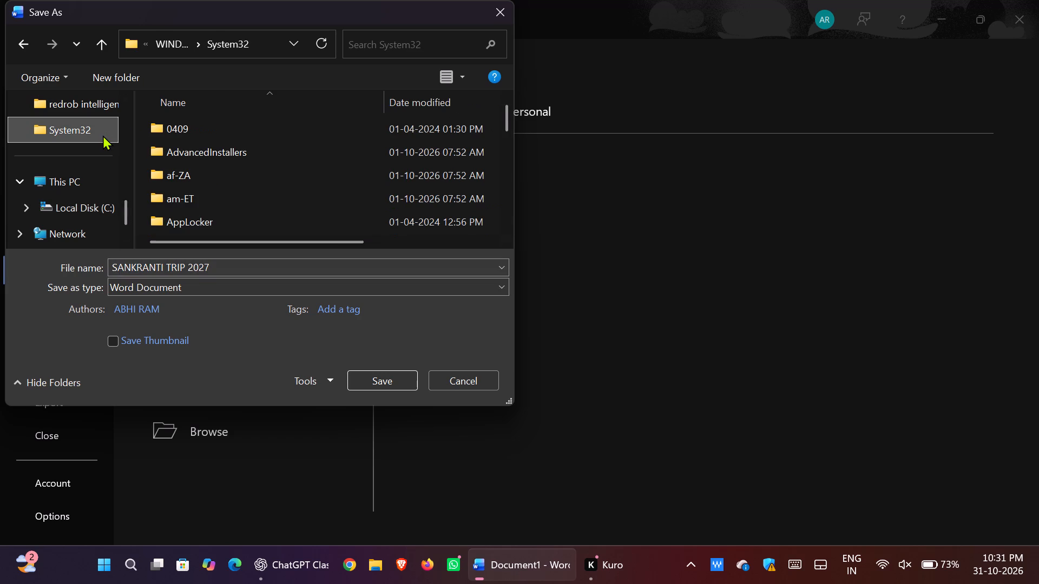
scroll(103, 135, up, 1)
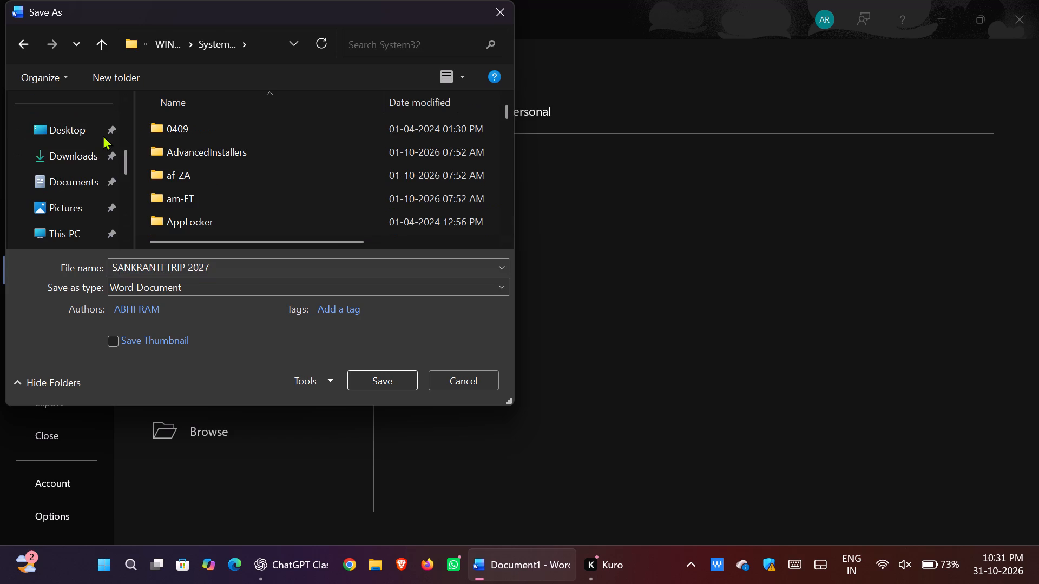
scroll(67, 195, down, 1)
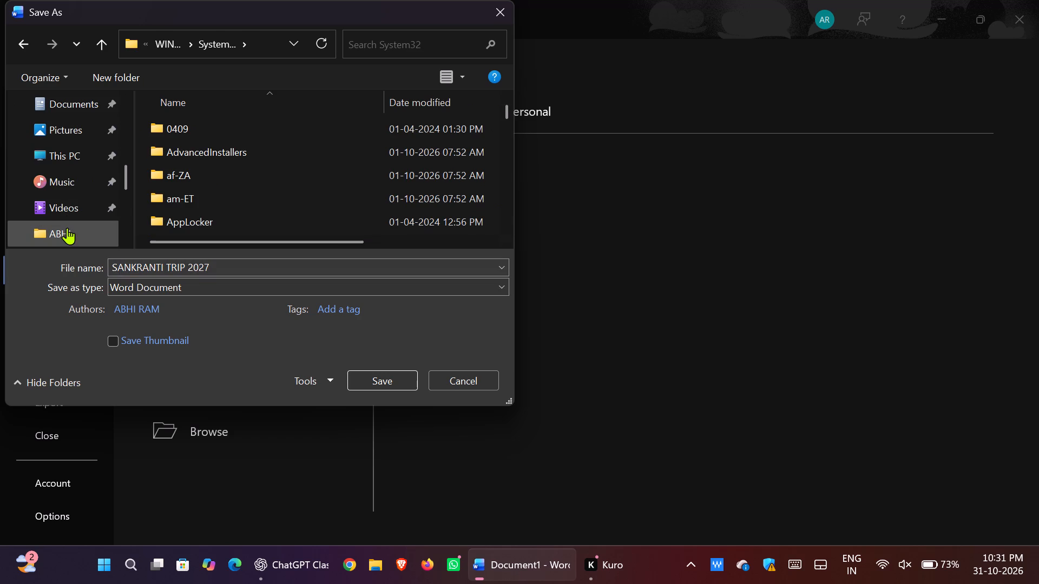
click(67, 228)
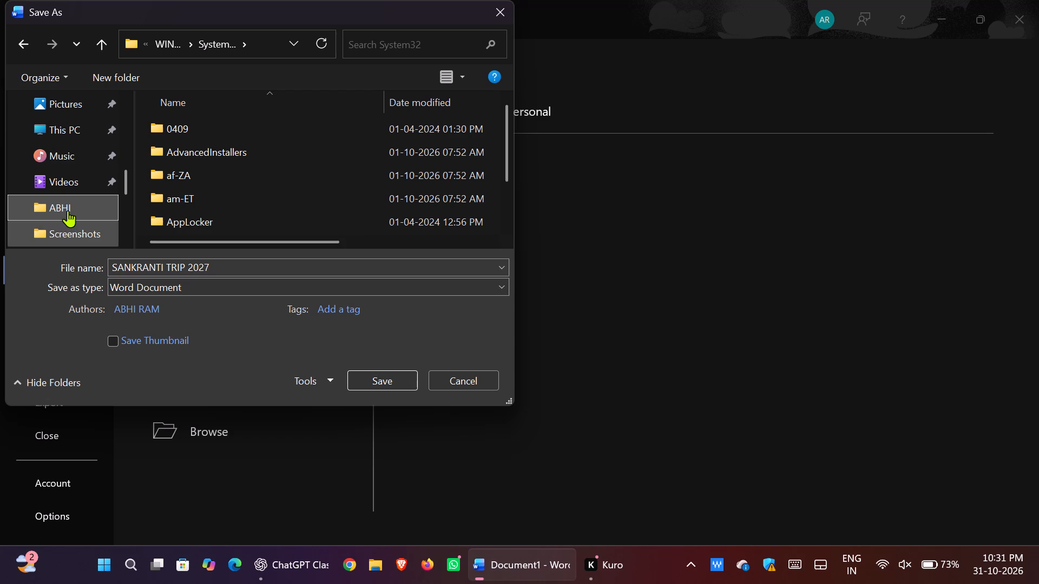
double_click(68, 210)
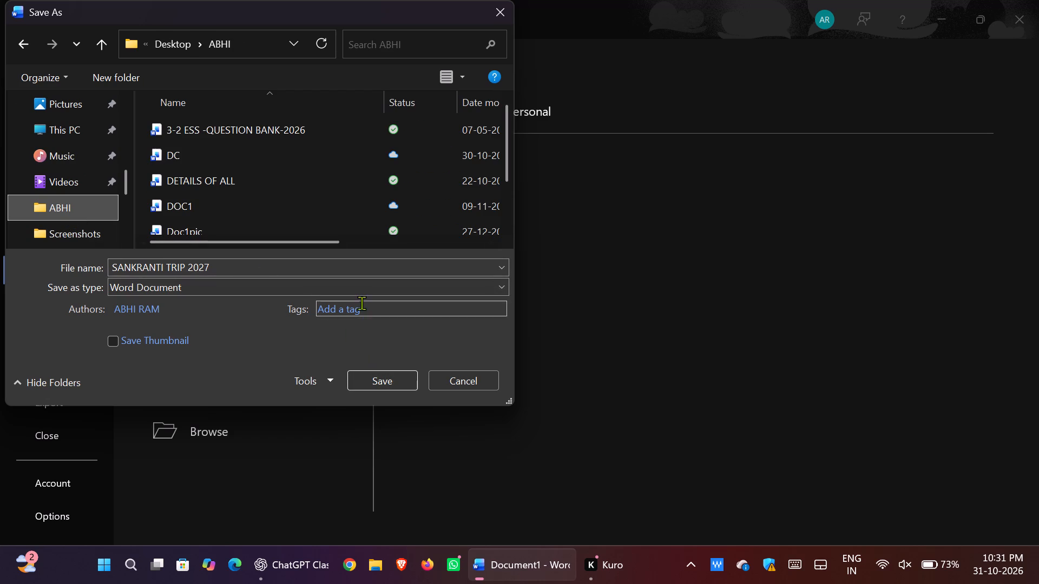
click(356, 285)
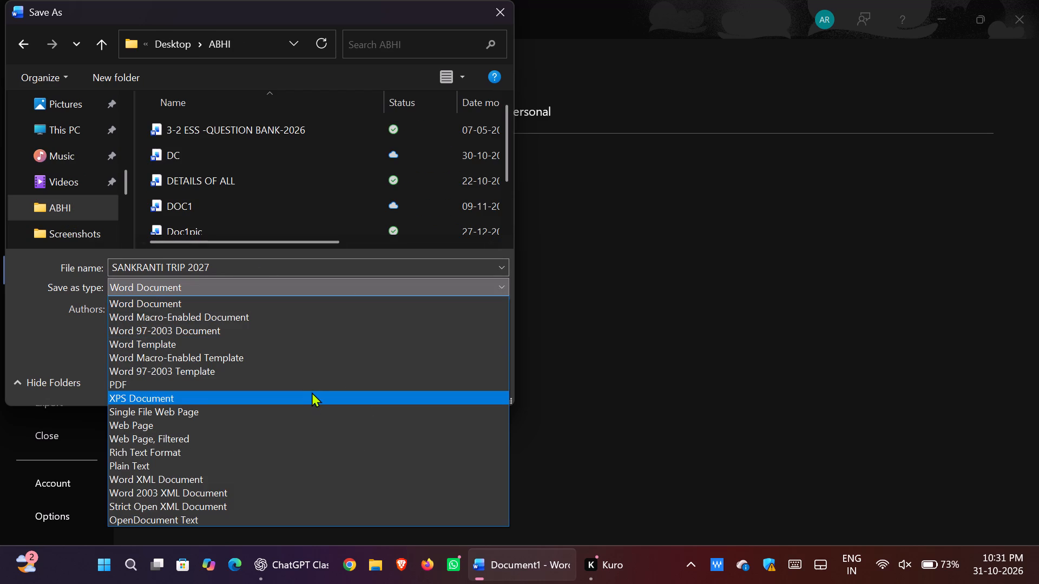
click(313, 386)
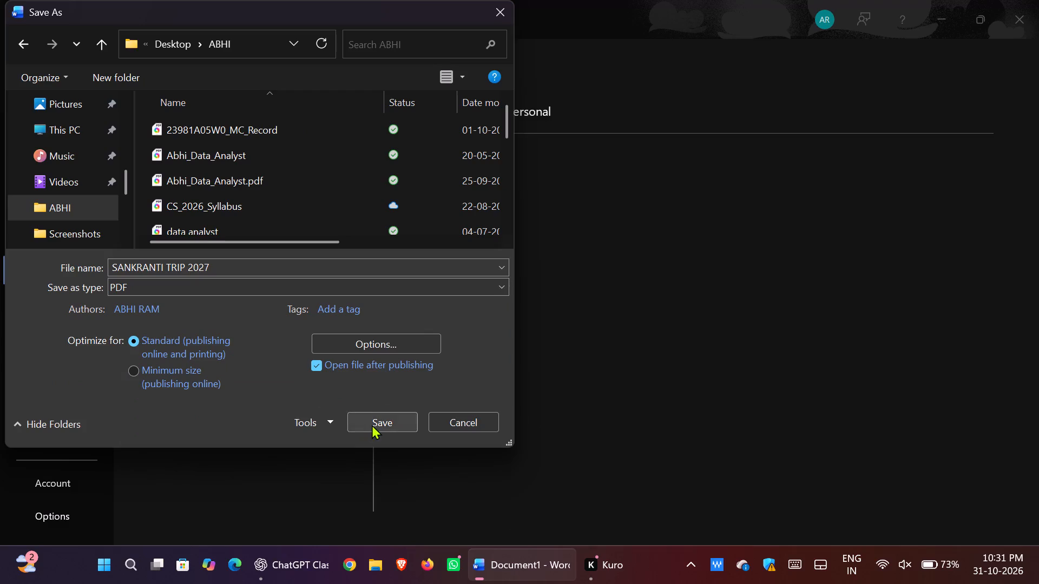
click(373, 424)
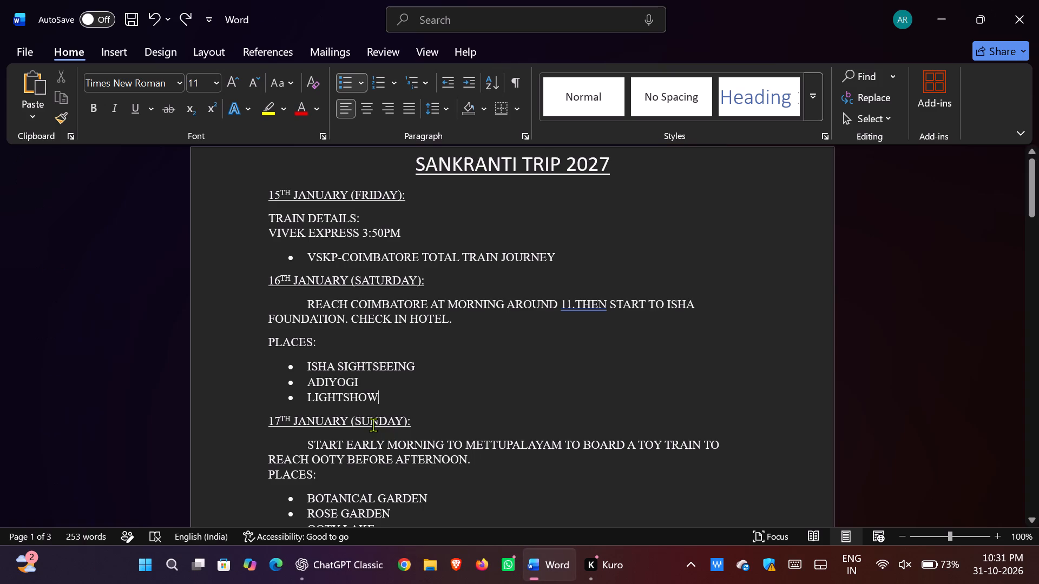
Review the pages of the exported SANKRANTI TRIP 2027 PDF in the browser, and close the browser window.
scroll(715, 441, down, 10)
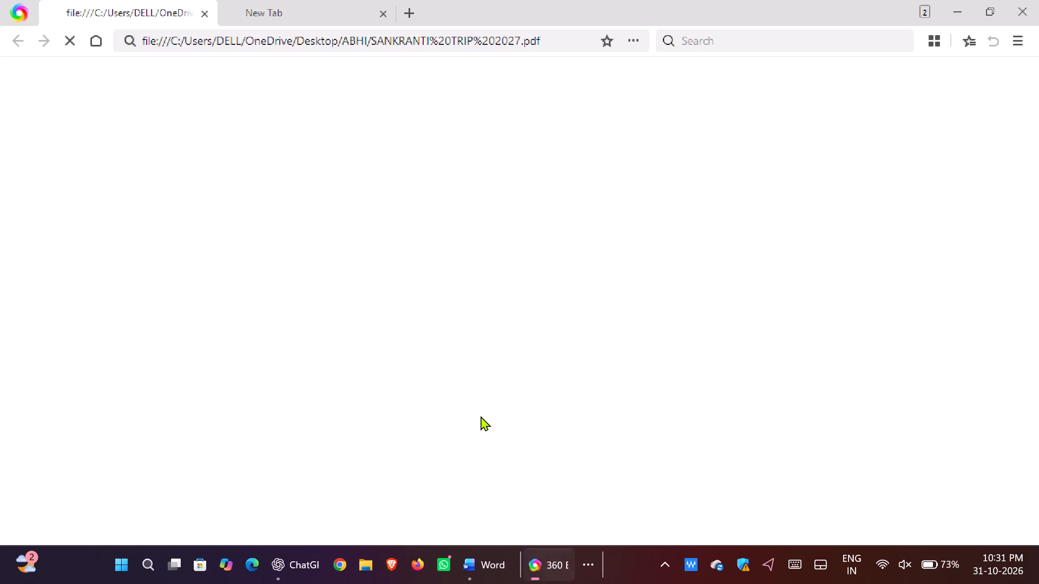
drag(481, 416, 941, 94)
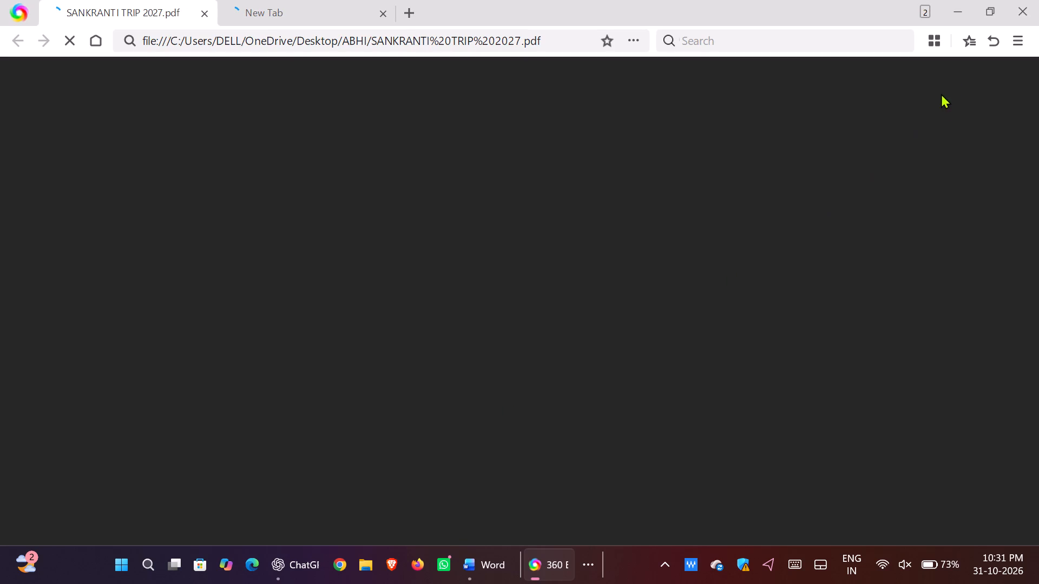
drag(941, 94, 1015, 0)
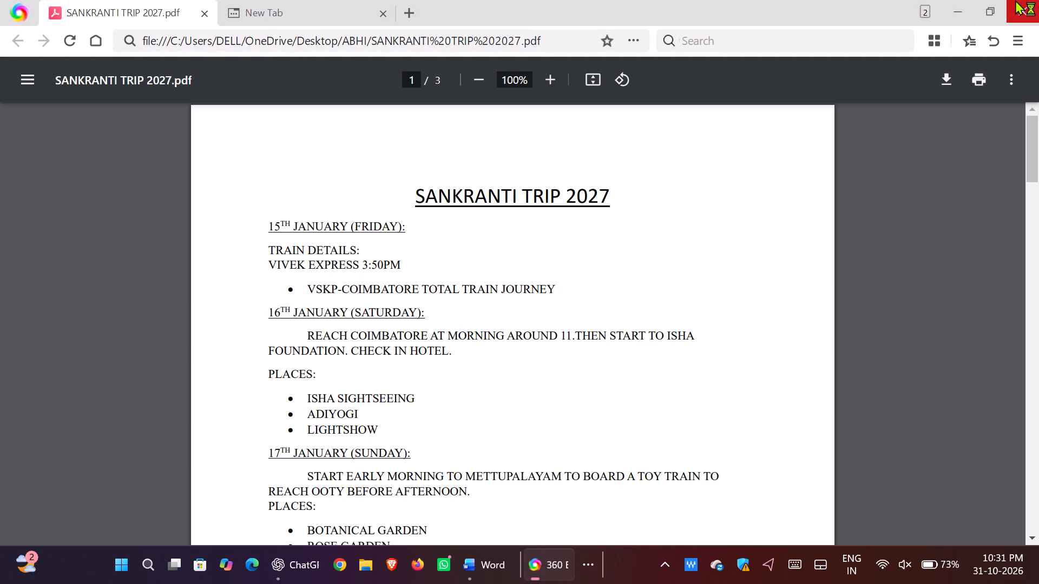
scroll(519, 316, down, 3)
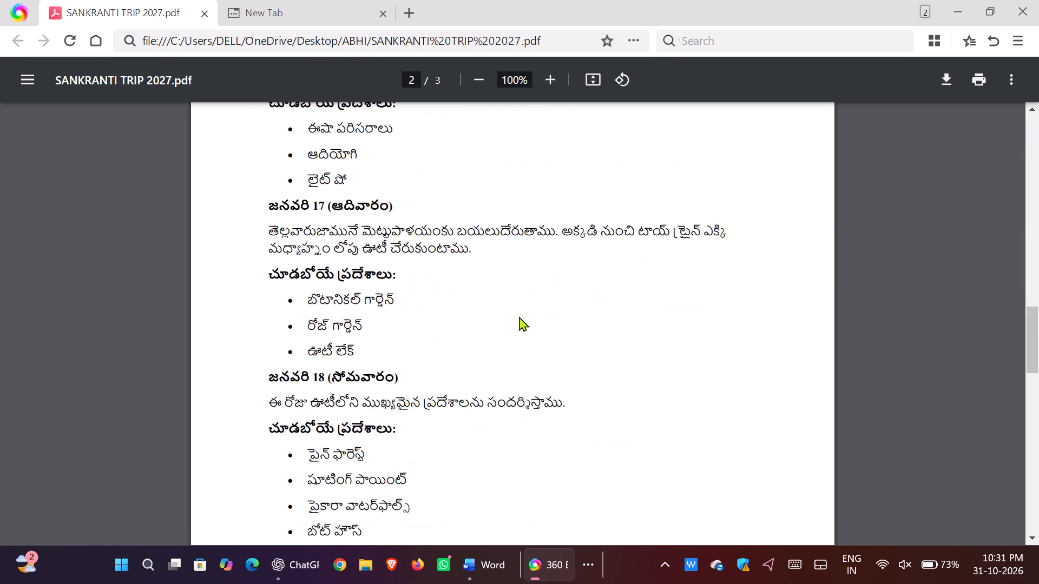
scroll(519, 316, down, 3)
scroll(519, 316, right, 2)
scroll(519, 316, up, 14)
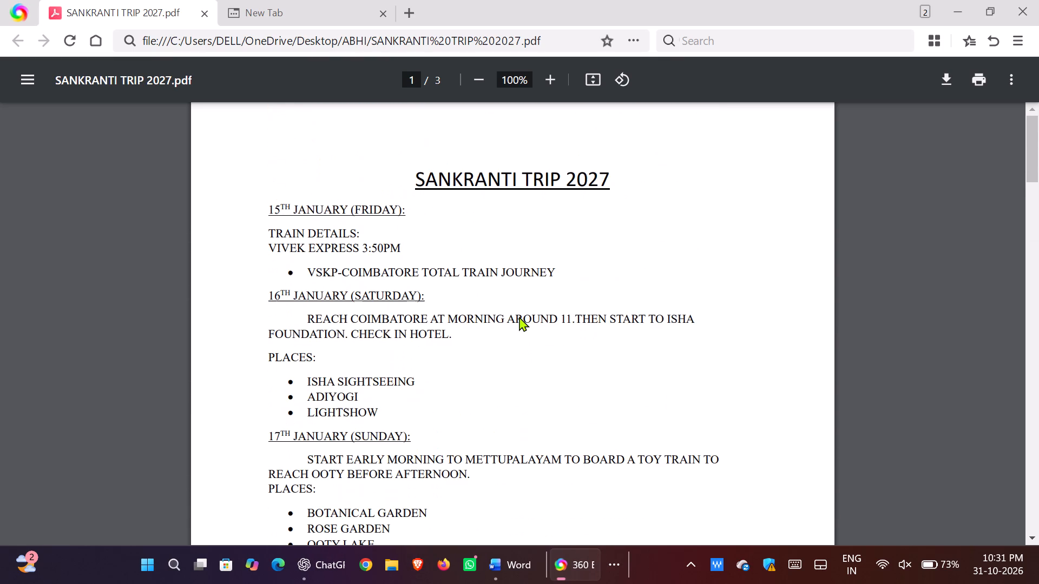
click(1034, 4)
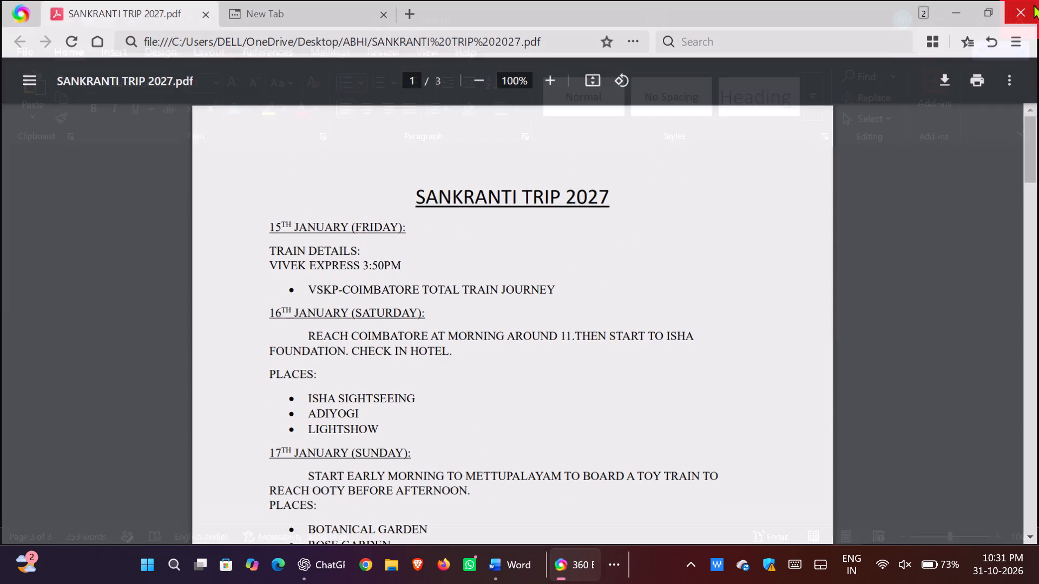
Close the itinerary document in Word without saving it as a Word file.
click(488, 333)
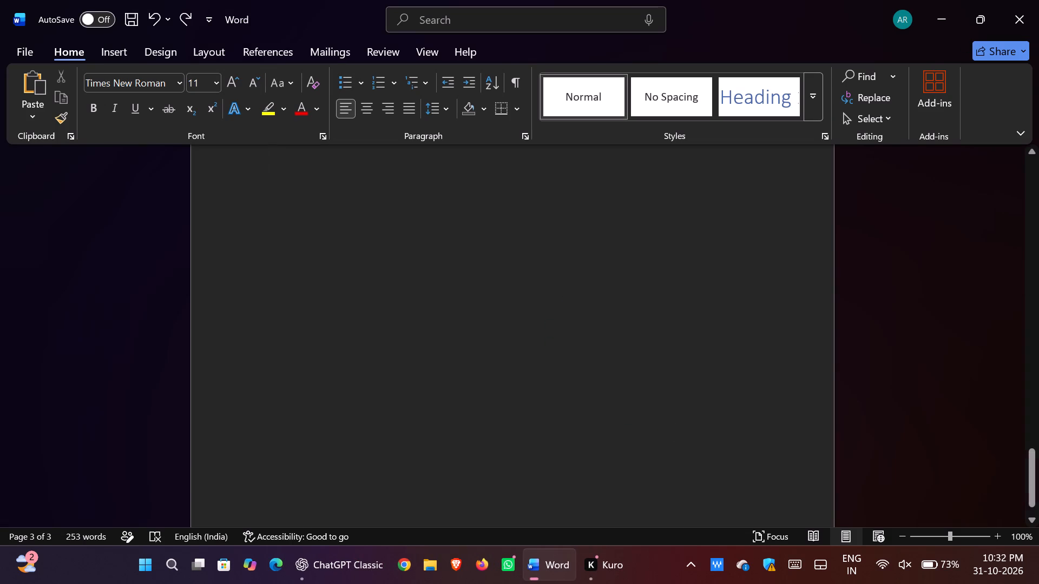
click(1037, 16)
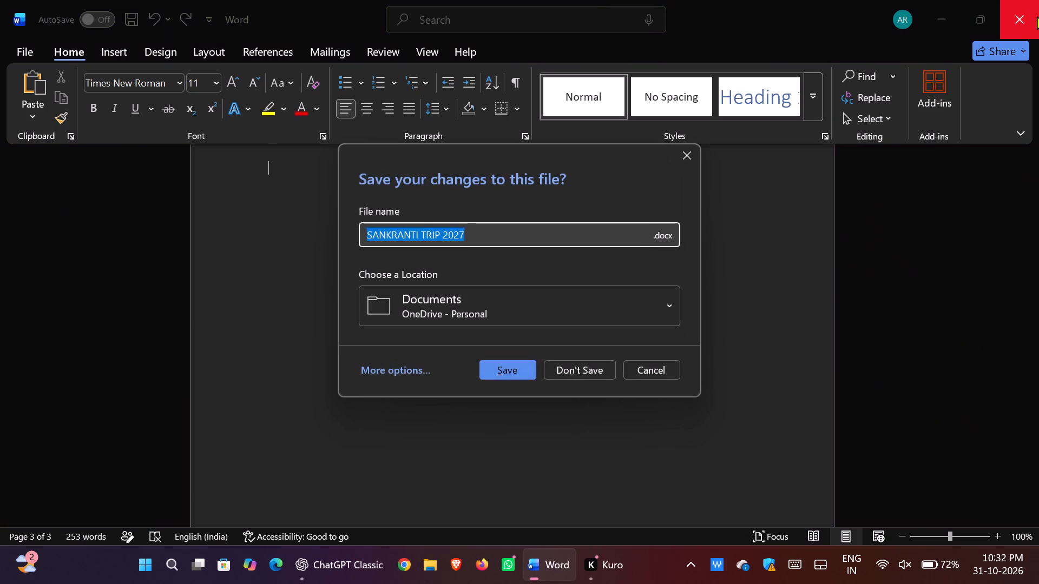
click(583, 369)
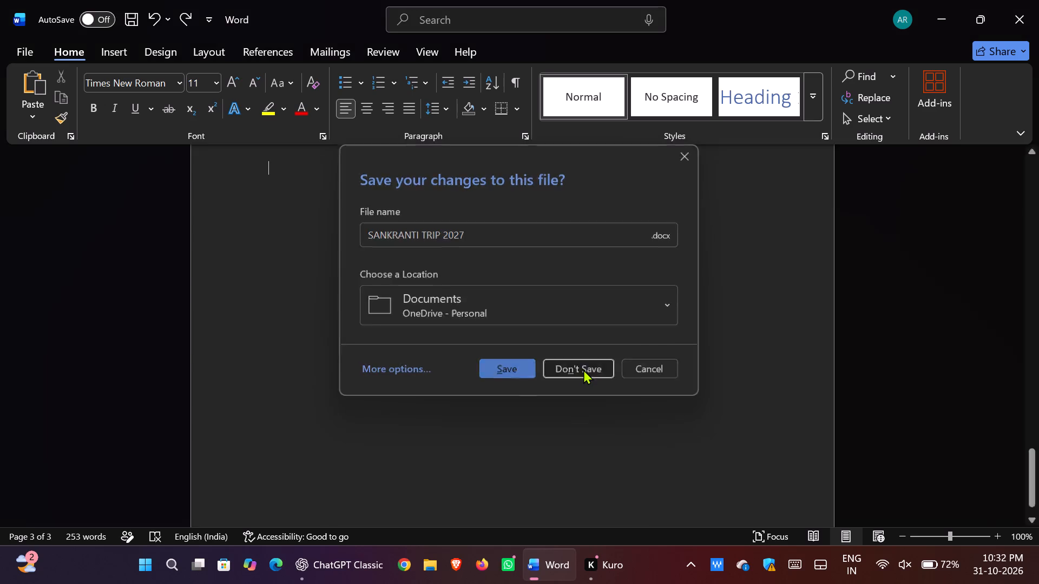